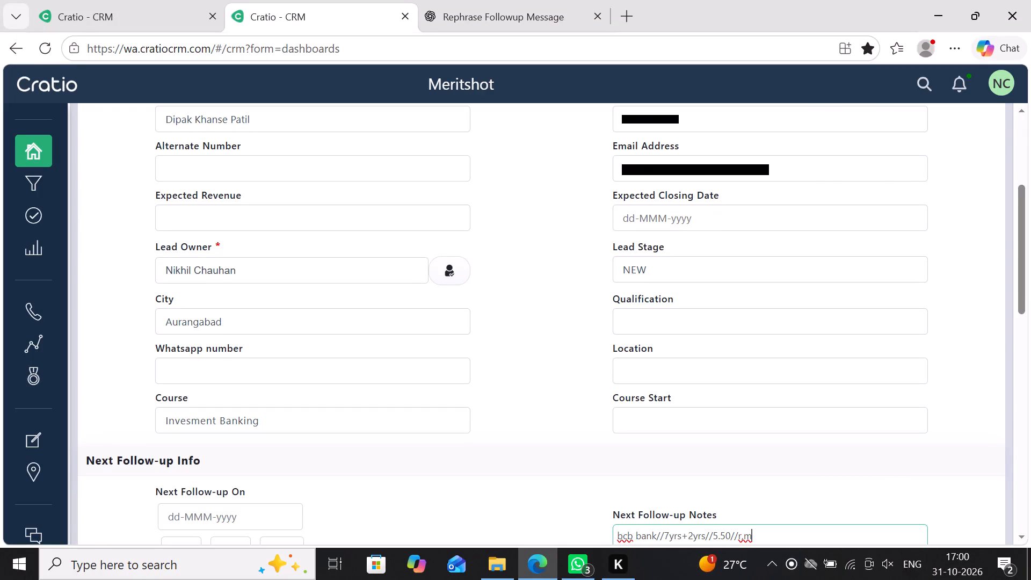
Copy the lead's contact number from the field directly above Email Address in the lead form.
double_click(664, 122)
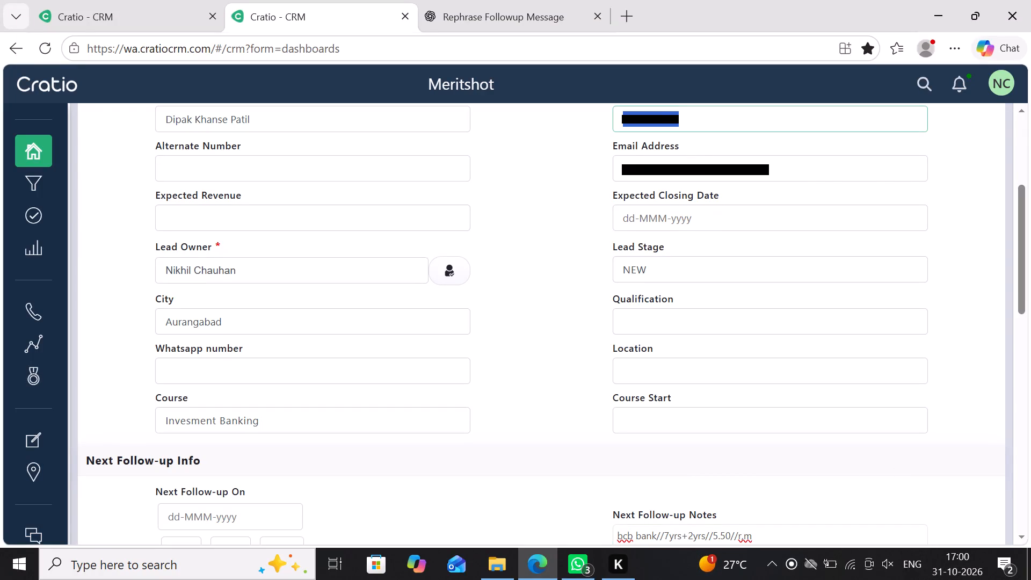
key(ctrl+c)
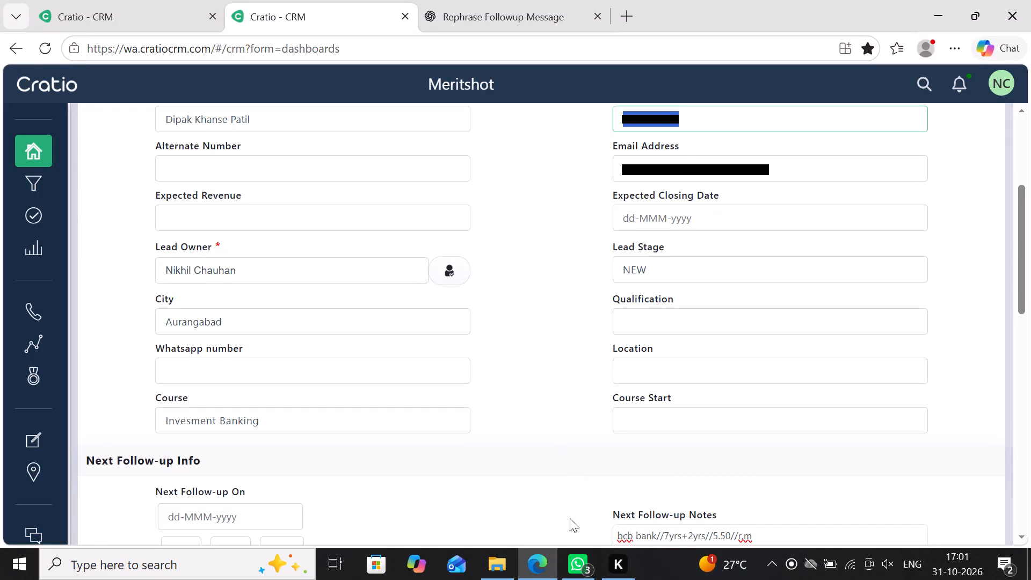
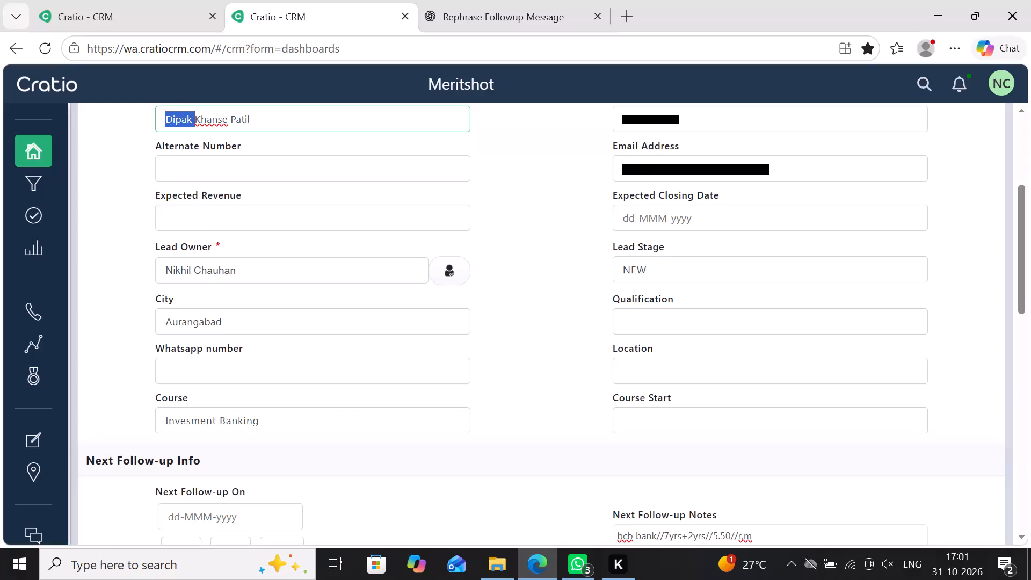
Copy the lead's first name from the name field above Alternate Number in the lead form.
key(ctrl+c)
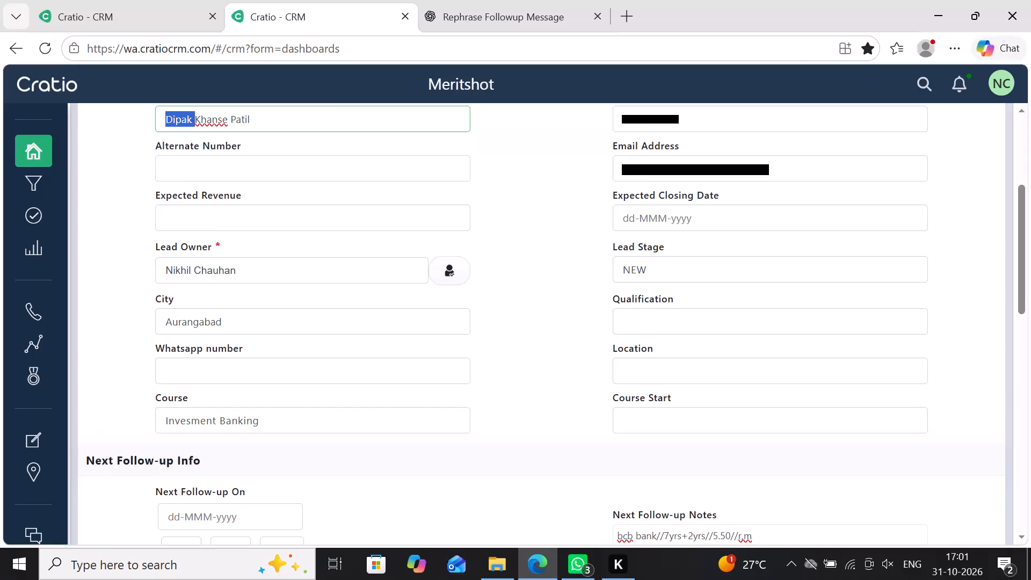
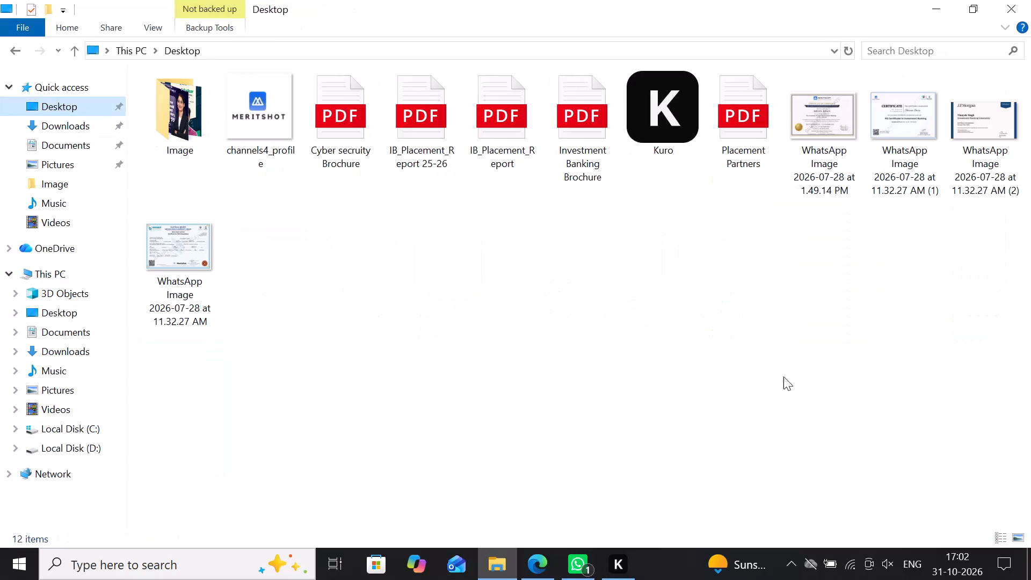
Copy the four WhatsApp Image certificate files dated 2026-07-28 from the Desktop folder.
drag(1013, 223, 1012, 215)
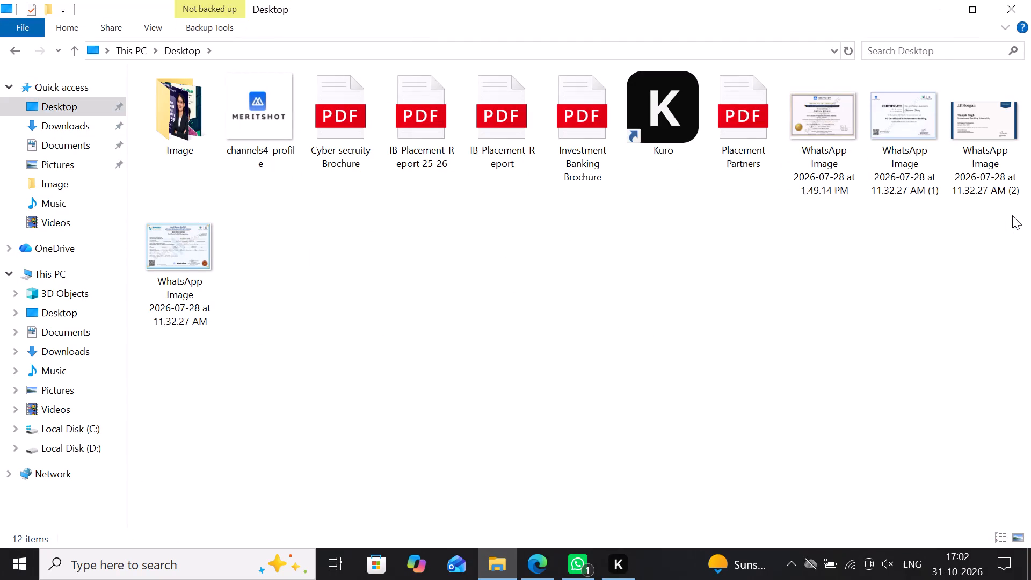
drag(1012, 215, 831, 66)
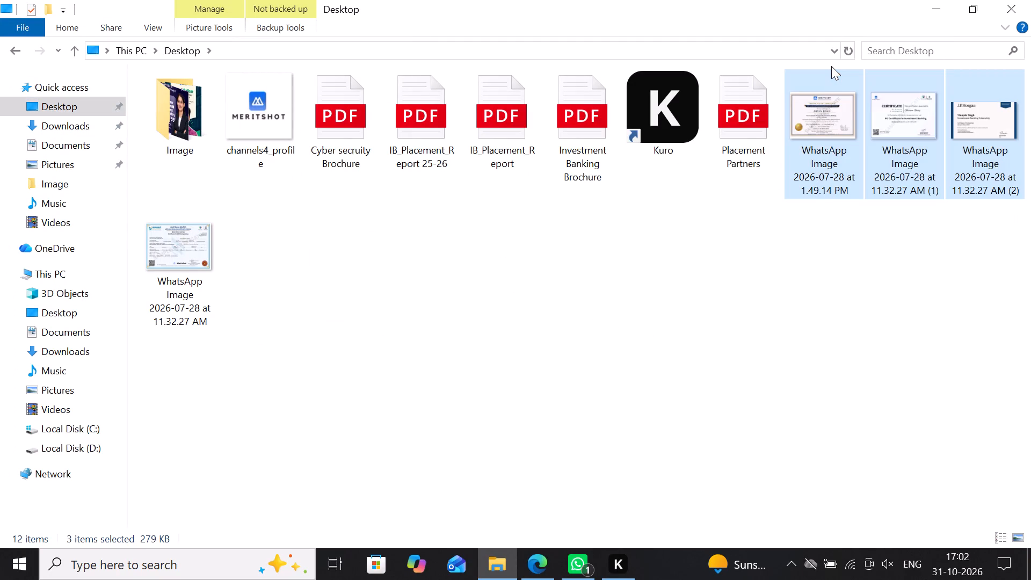
ctrl+click(191, 271)
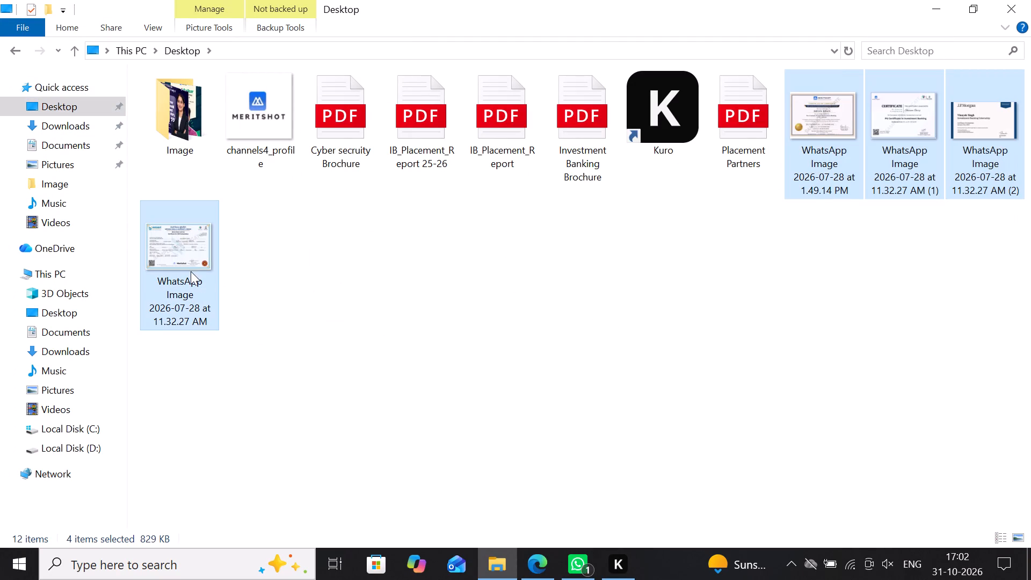
key(ctrl+c)
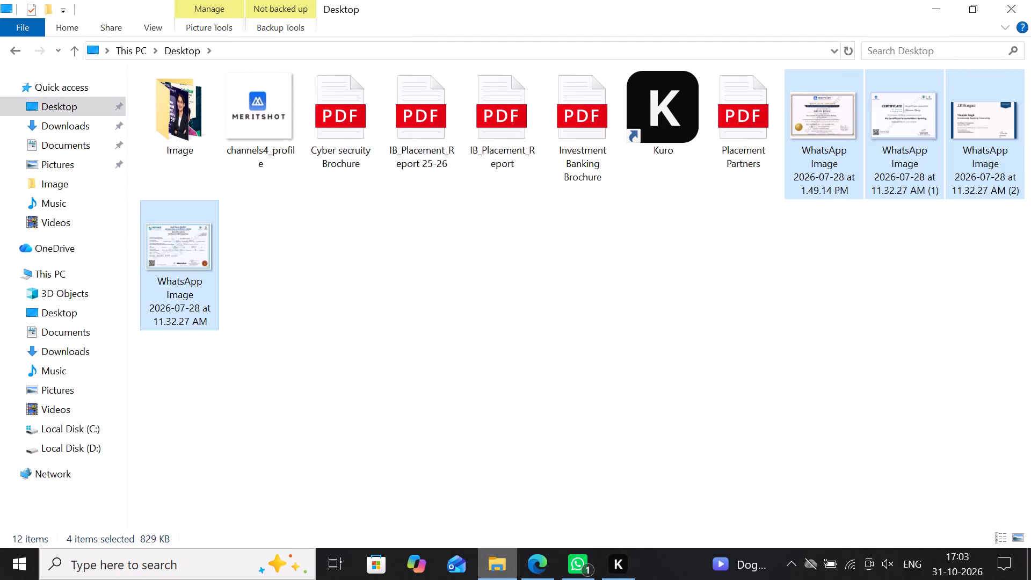
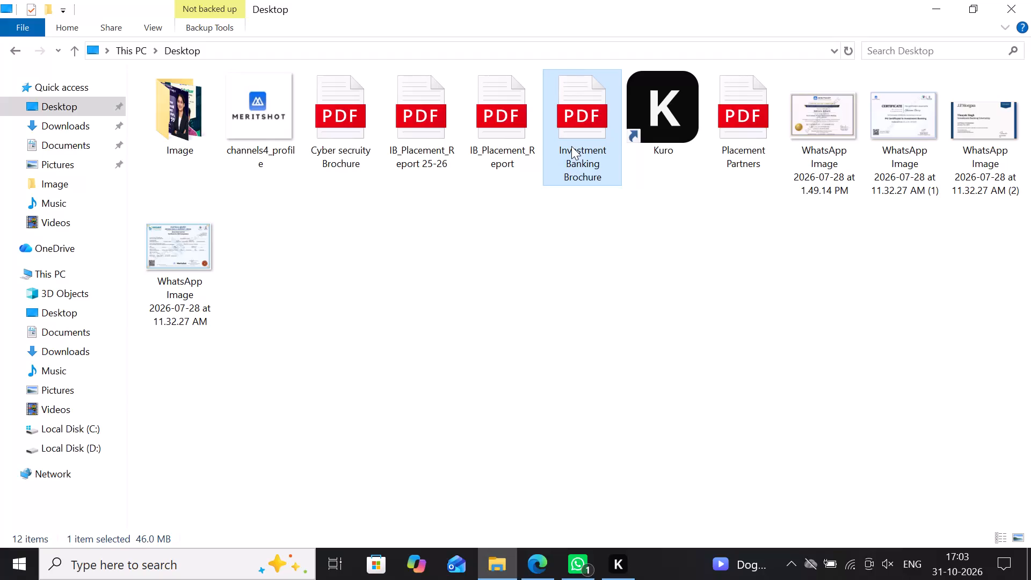
Copy the Investment Banking Brochure PDF from the Desktop folder.
key(ctrl+c)
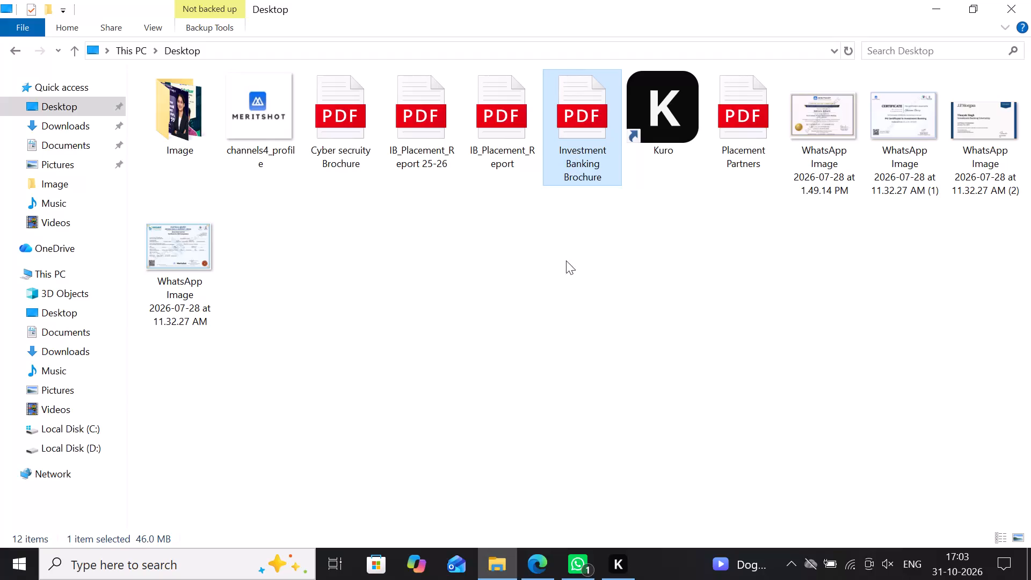
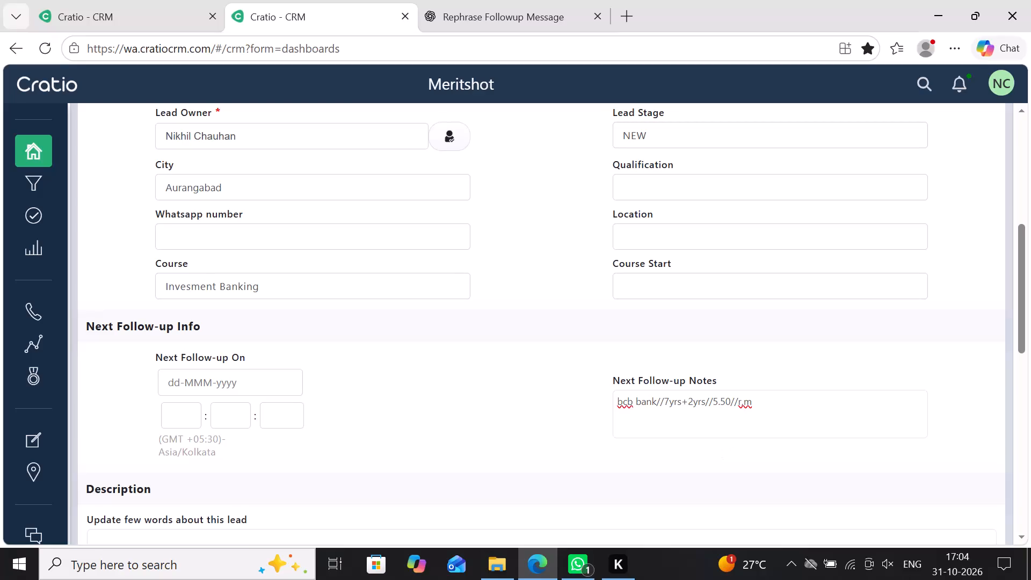
Append "//1,05k fee//" to the end of the lead's Next Follow-up Notes.
click(765, 407)
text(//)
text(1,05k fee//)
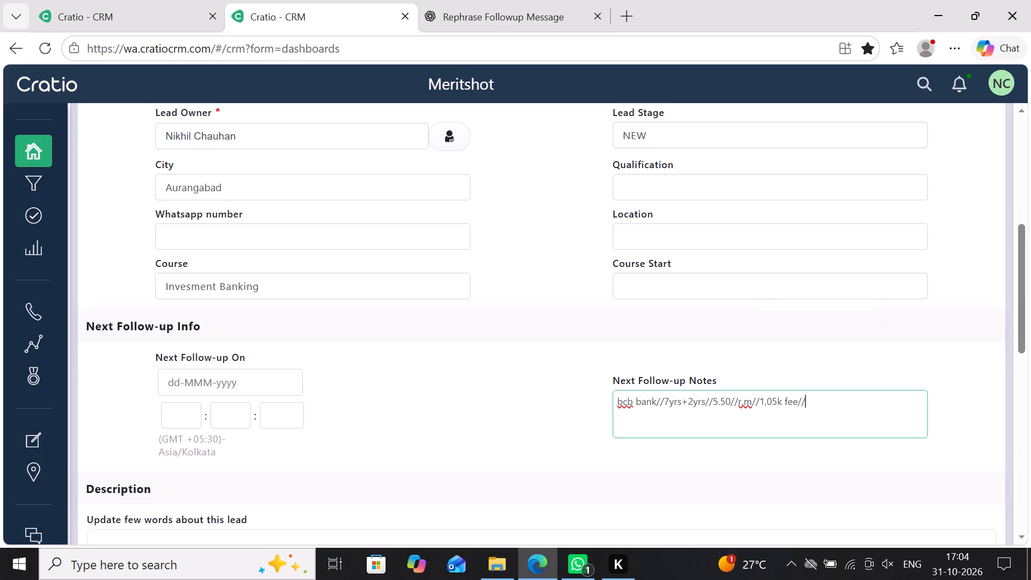
Complete the Next Follow-up Notes of the Aurangabad lead by adding "share detail" after the fee entry.
text(share detail)
Schedule the Aurangabad lead's next follow-up for 06-Nov-2026 at 12:15 PM.
scroll(571, 263, up, 20)
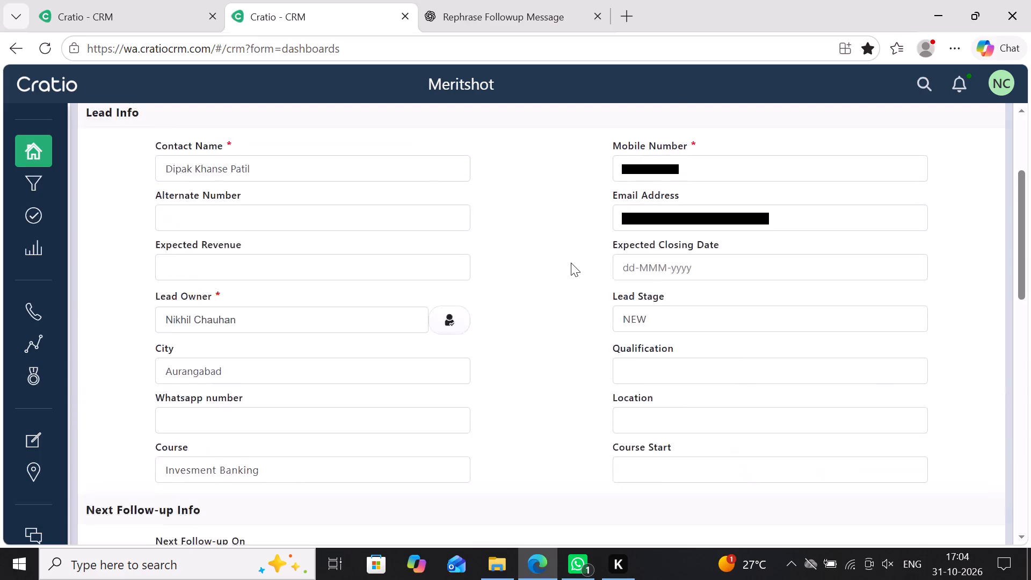
scroll(571, 263, up, 20)
scroll(571, 263, up, 20)
scroll(571, 263, up, 20)
scroll(571, 263, down, 13)
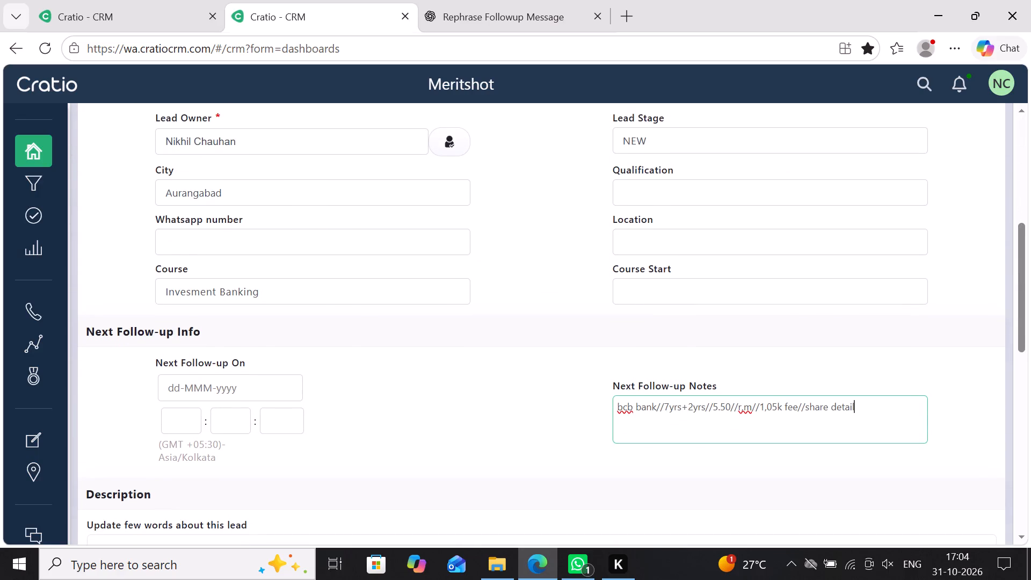
click(213, 387)
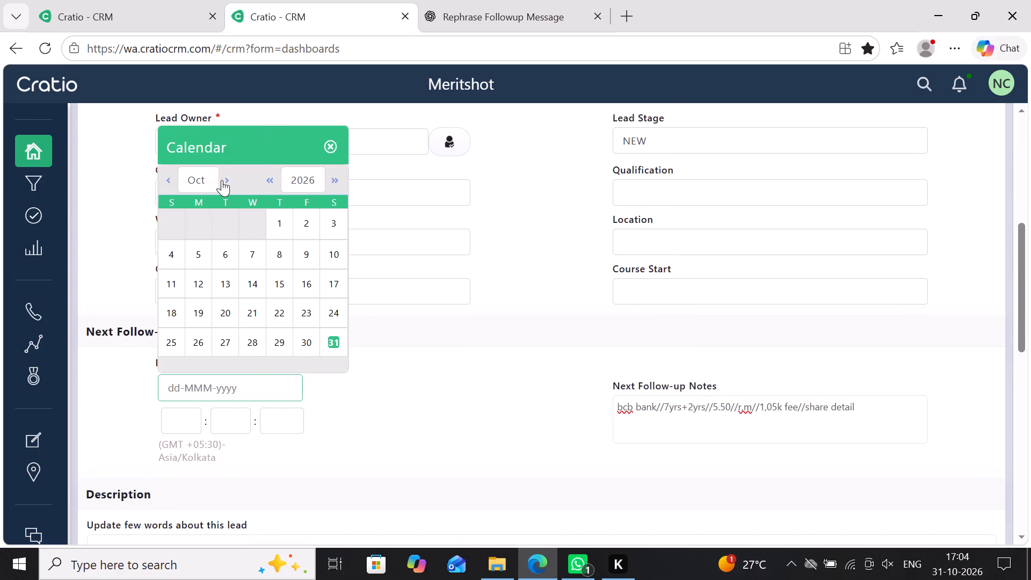
click(227, 180)
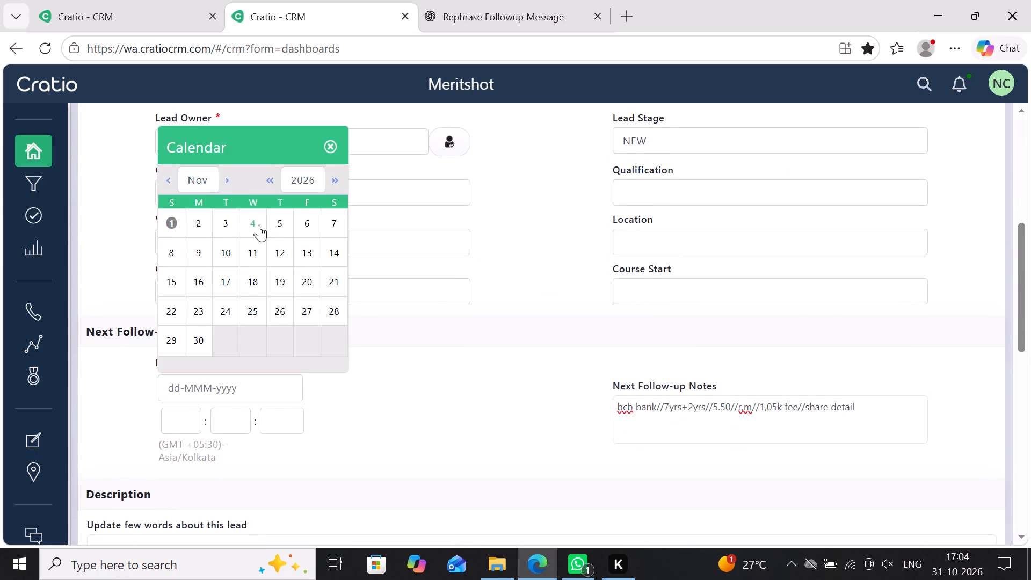
click(307, 224)
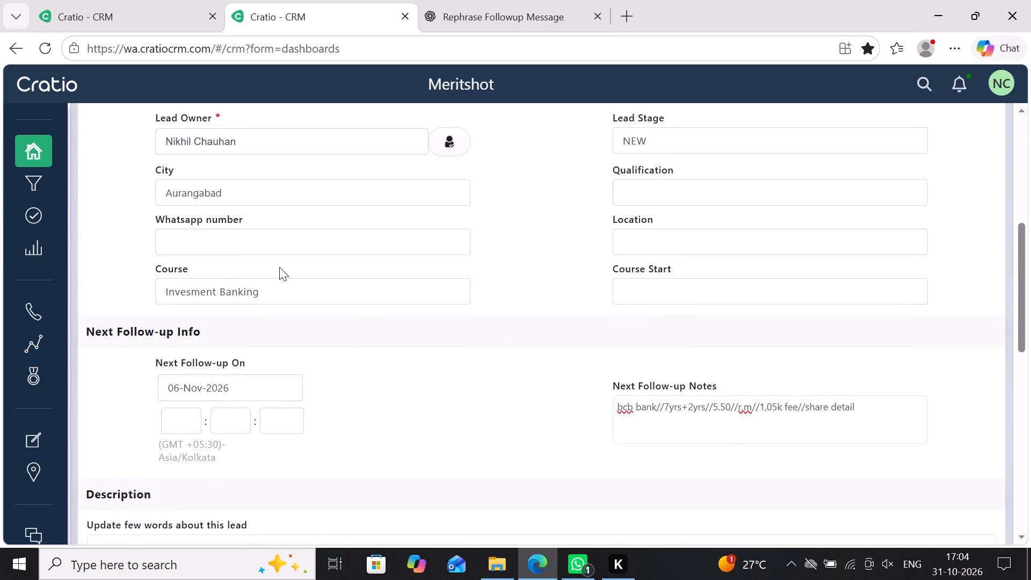
click(187, 419)
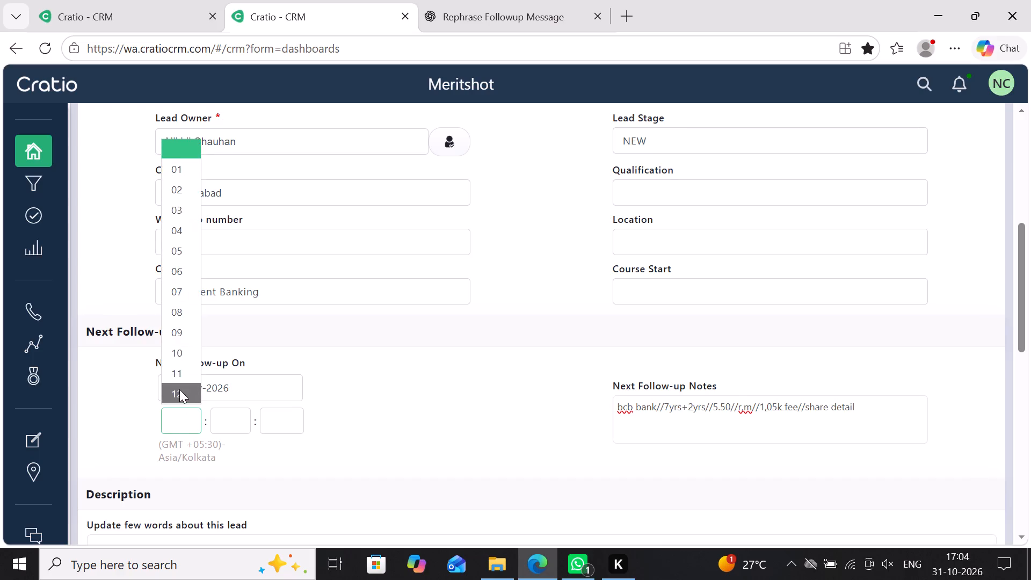
click(179, 389)
click(231, 417)
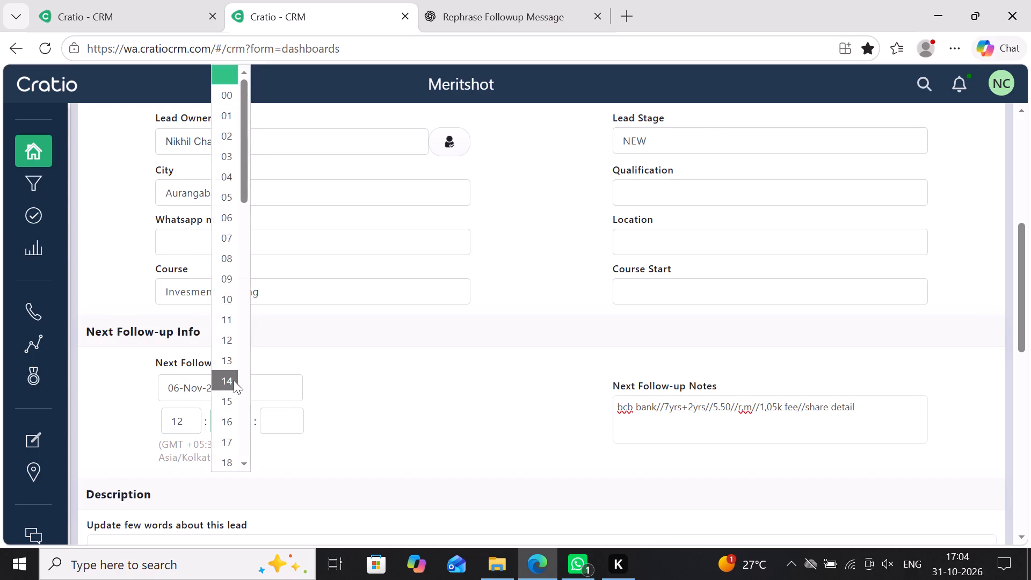
click(233, 400)
click(282, 422)
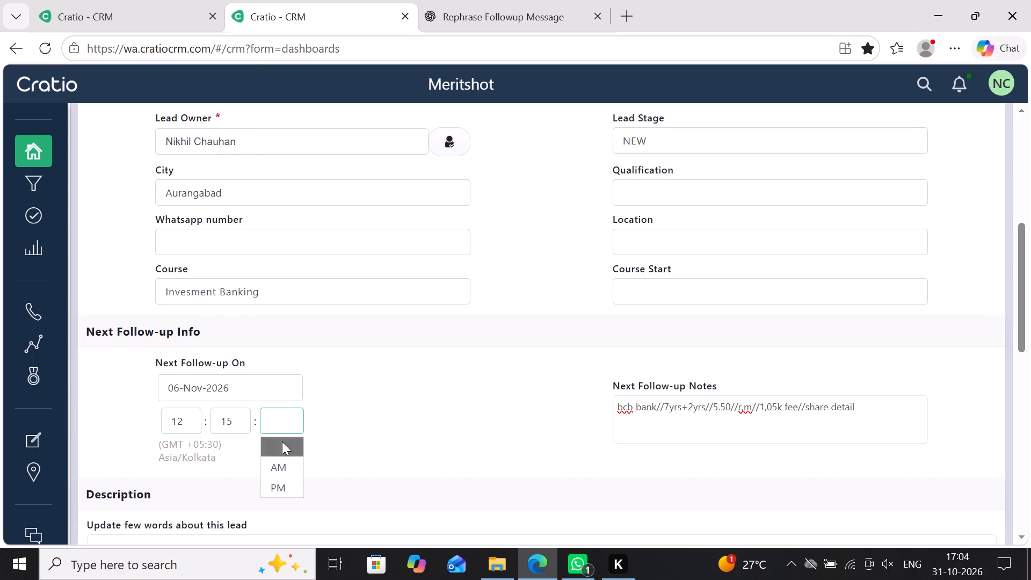
click(282, 482)
click(543, 405)
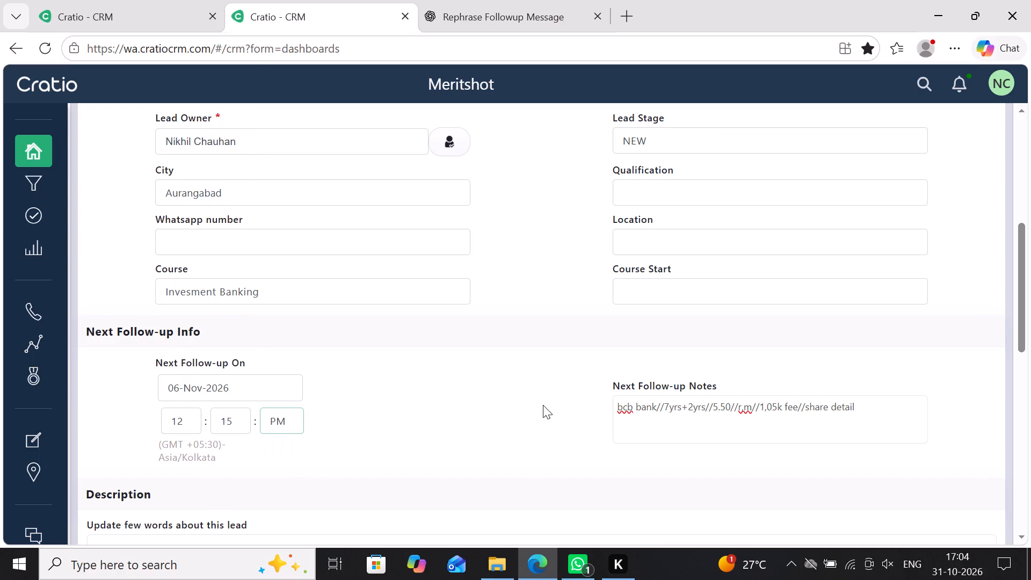
Change the Aurangabad lead's Lead Stage to FOLLOW UP.
scroll(543, 405, up, 7)
click(659, 318)
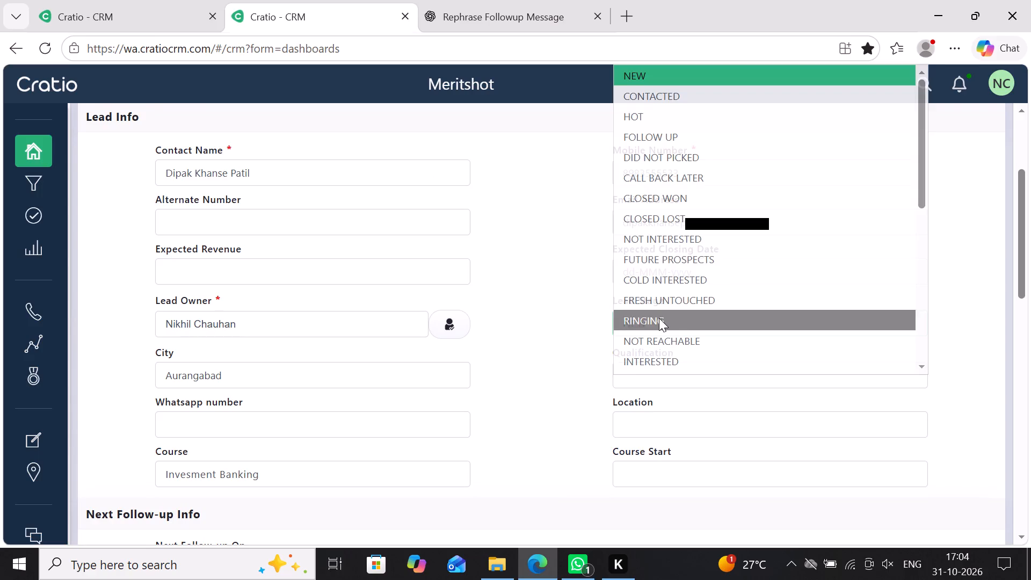
click(663, 130)
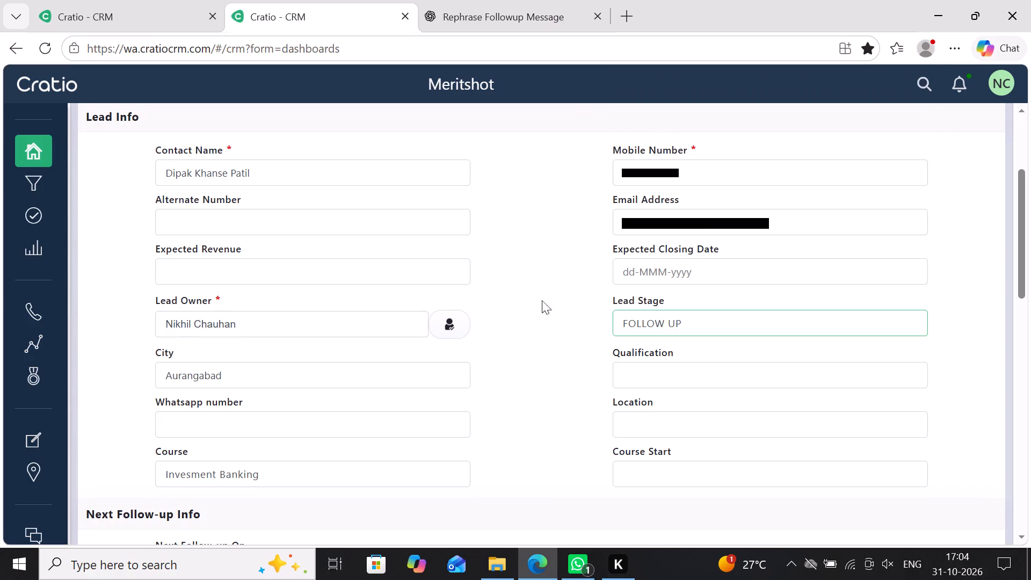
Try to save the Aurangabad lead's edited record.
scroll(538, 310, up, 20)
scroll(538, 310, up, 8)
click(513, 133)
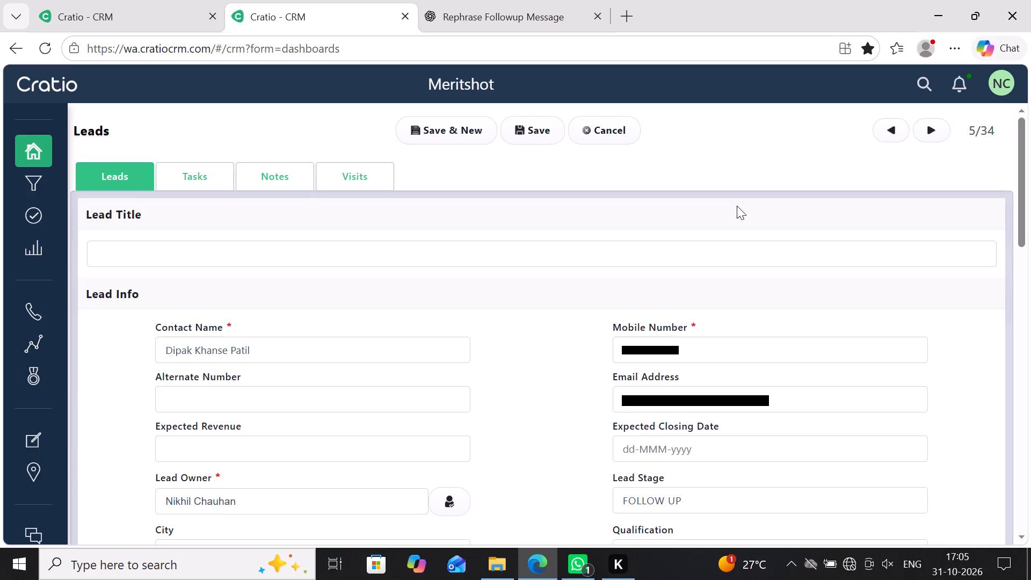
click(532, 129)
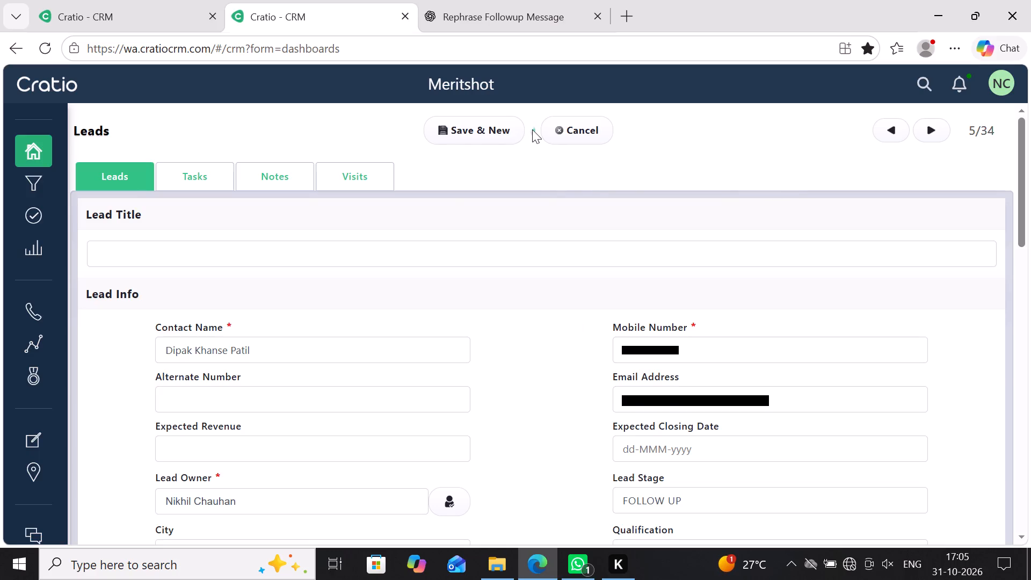
Switch the computer's Wi-Fi connection to the Meritshot_Jio network and return to the lead record.
click(846, 572)
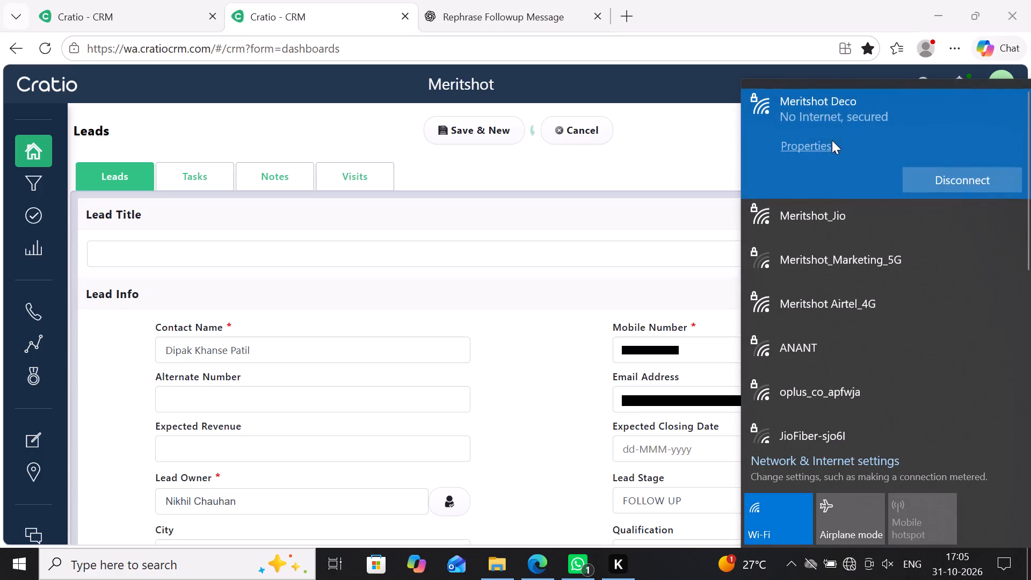
click(836, 226)
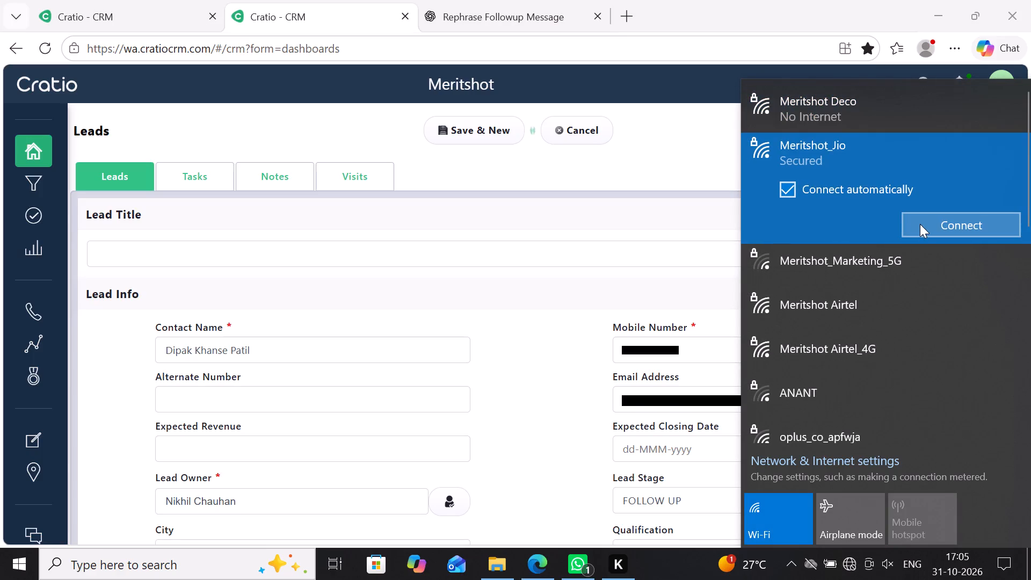
click(920, 224)
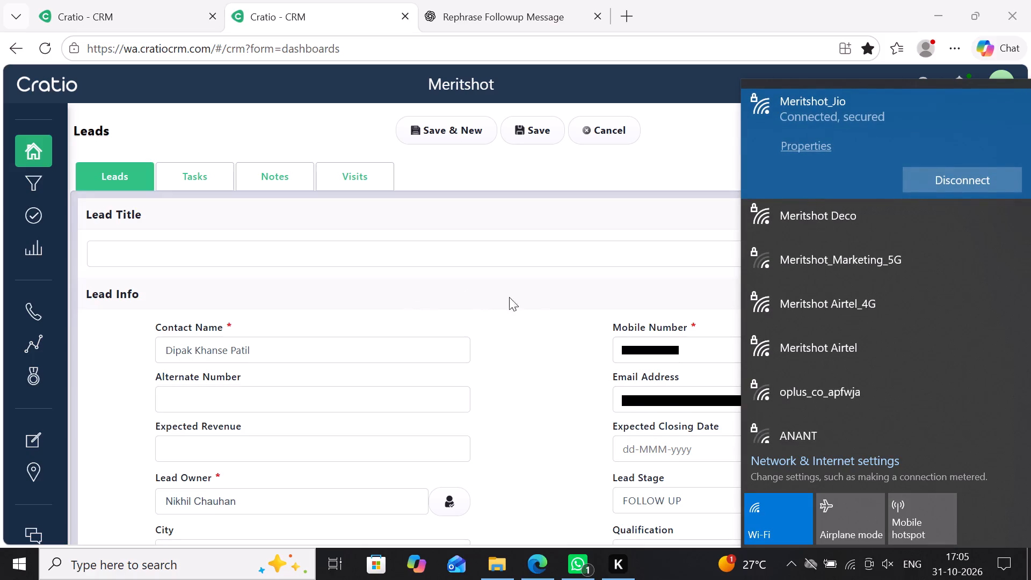
click(547, 312)
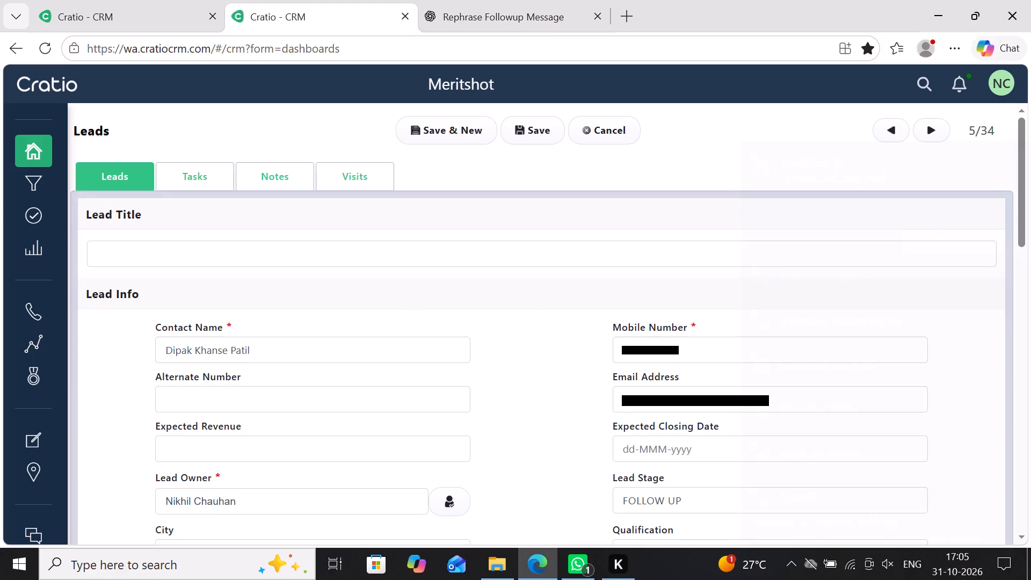
Save the Aurangabad lead's changes.
click(530, 132)
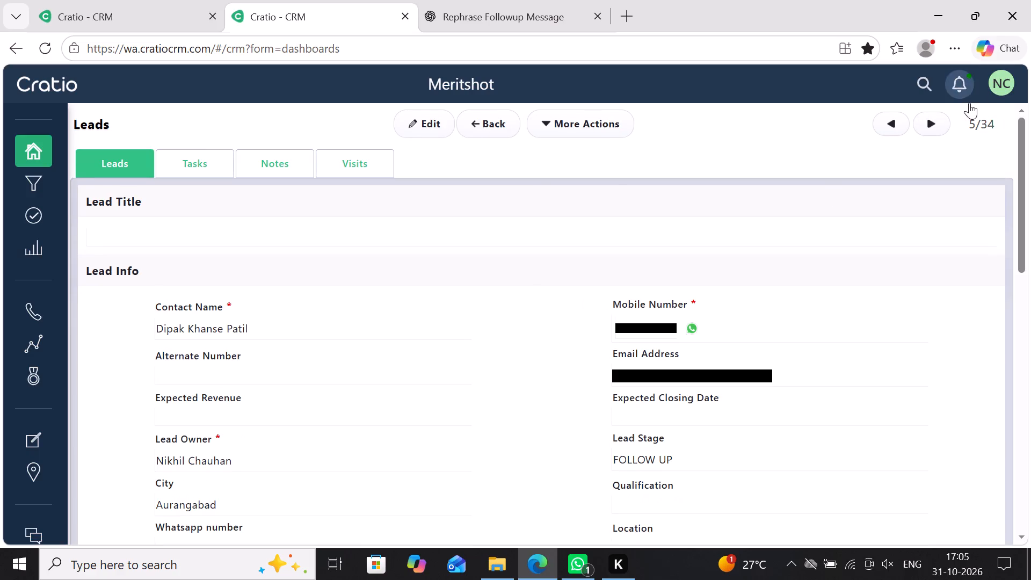
Go to the next lead record, 6 of 34.
click(927, 128)
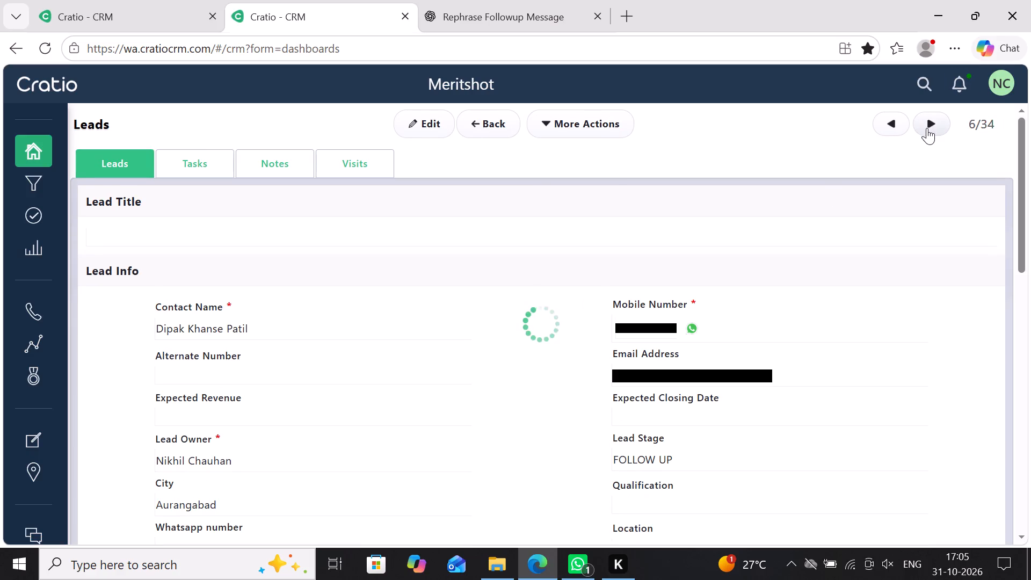
Open the lead from Shahpura (Bhilwara Dist.) for editing and go to its lead details.
click(405, 122)
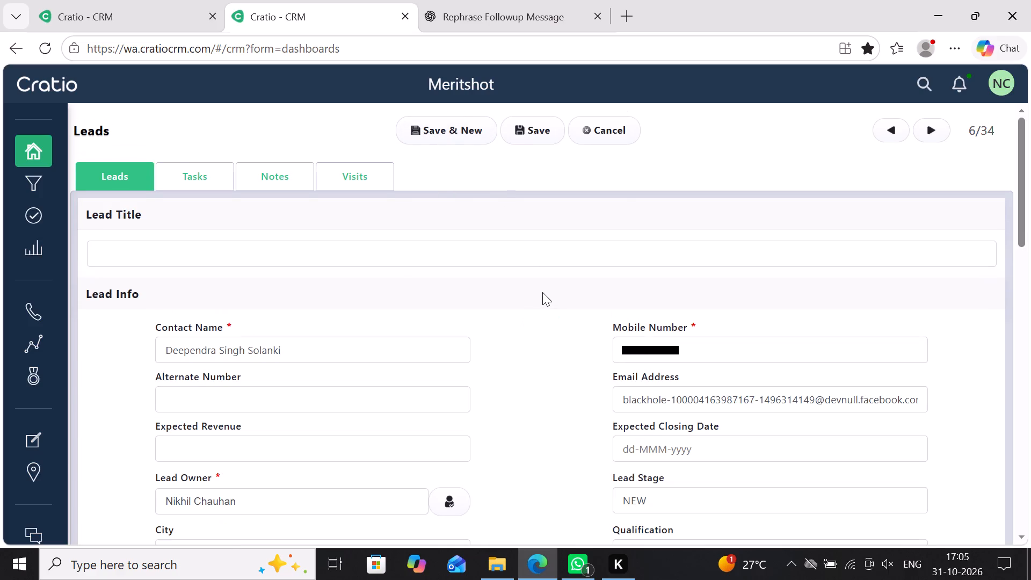
scroll(542, 292, down, 2)
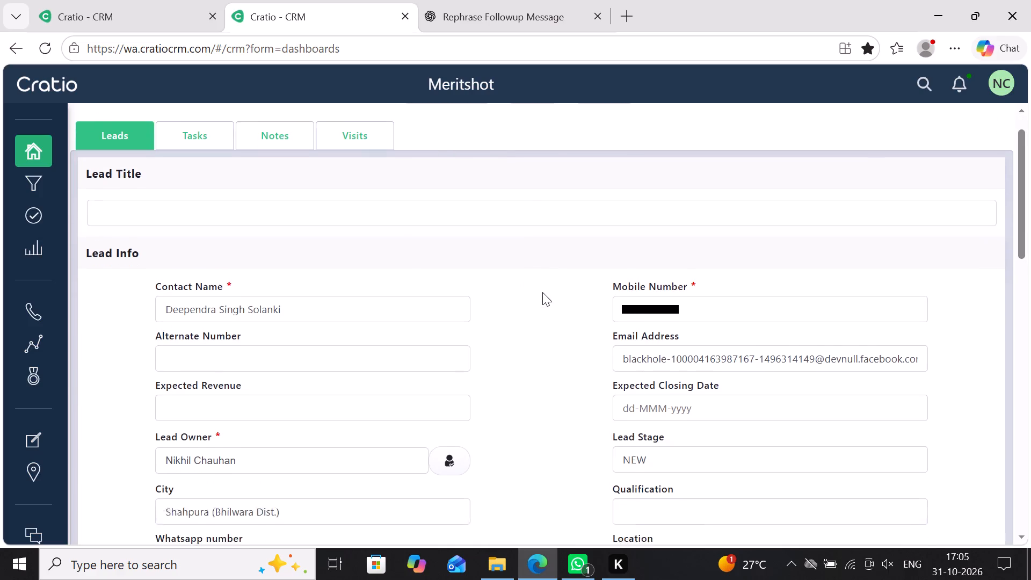
Open the empty Next Follow-up Notes of the Shahpura (Bhilwara Dist.) lead for text entry.
scroll(542, 292, down, 8)
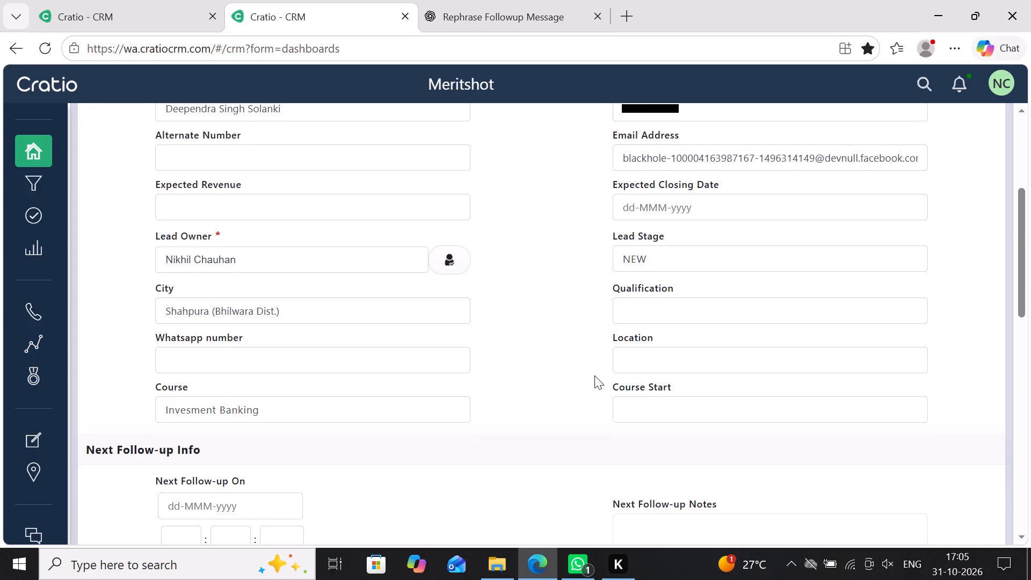
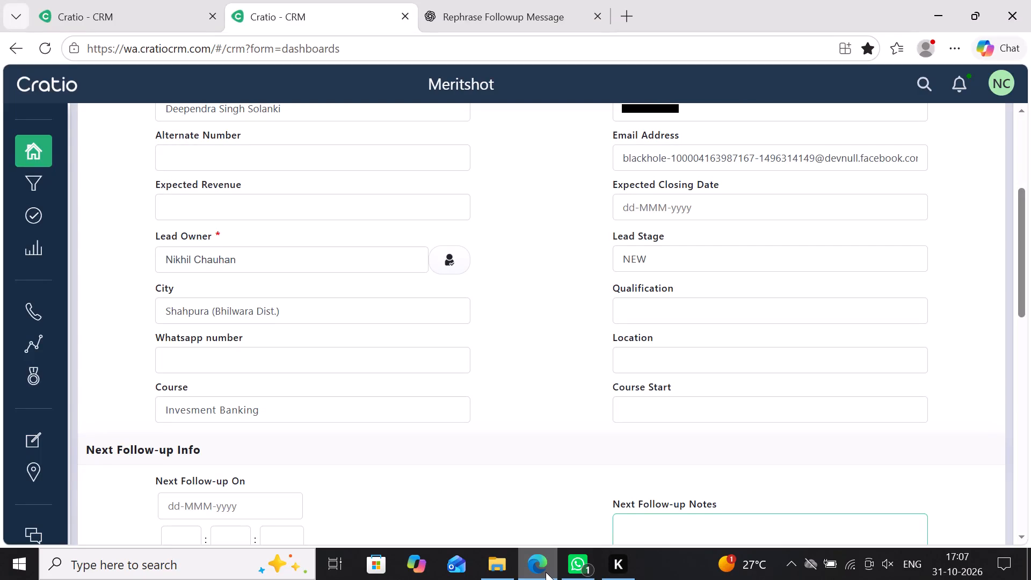
Enter "dnp" in the Next Follow-up Notes of the Shahpura (Bhilwara Dist.) lead.
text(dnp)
Save the Shahpura (Bhilwara Dist.) lead with its follow-up note.
scroll(485, 295, up, 20)
scroll(485, 295, up, 20)
scroll(485, 295, up, 18)
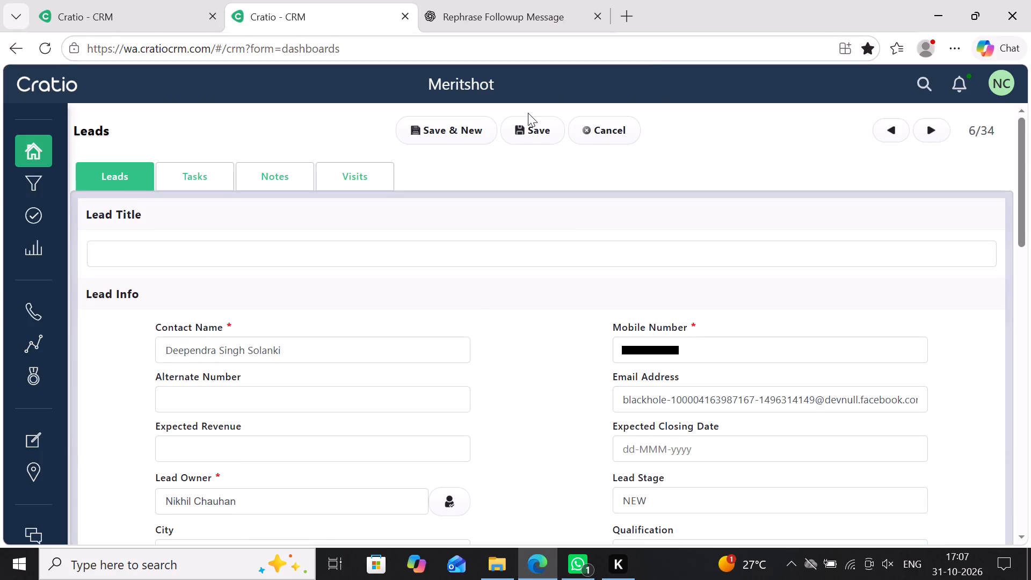
click(528, 126)
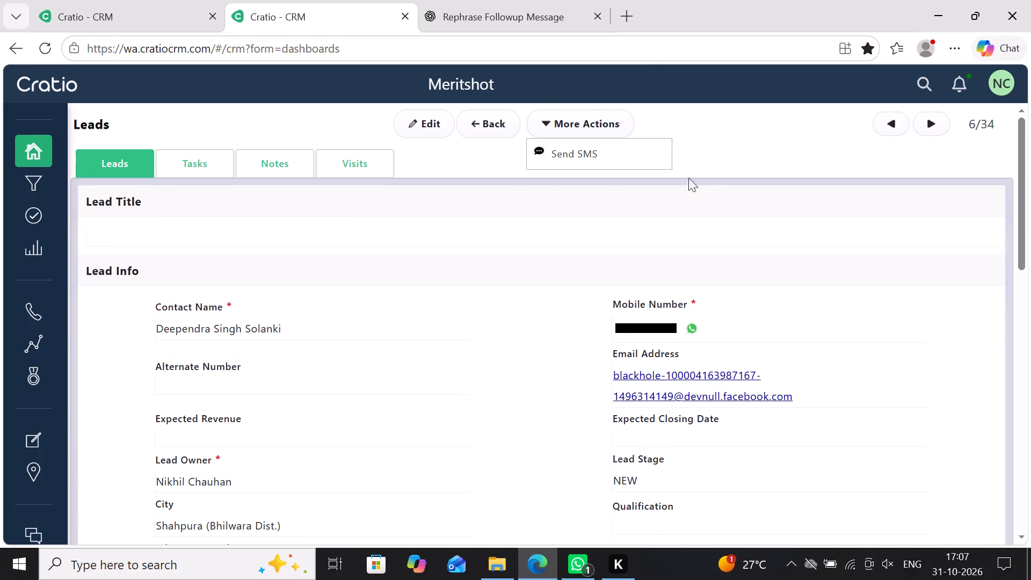
Move on to the next lead, record 7 of 34, and open it for editing at its Next Follow-up Info.
click(930, 127)
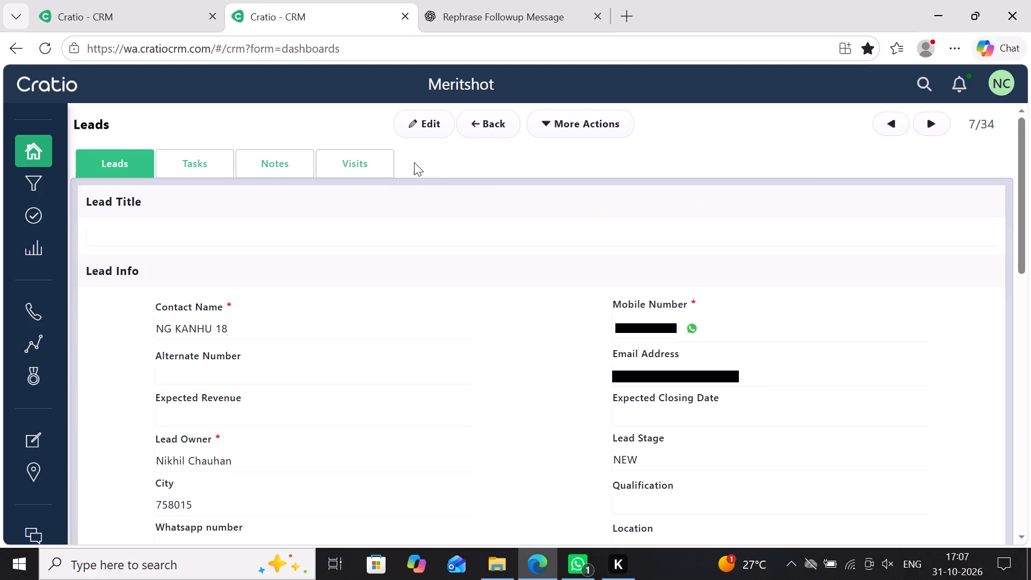
click(433, 130)
scroll(537, 430, down, 3)
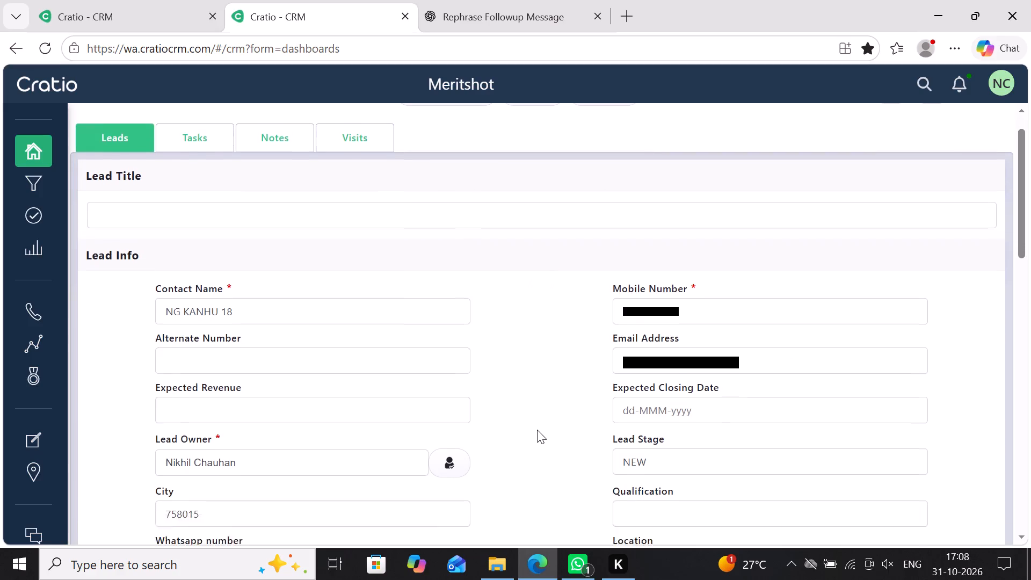
scroll(537, 430, down, 6)
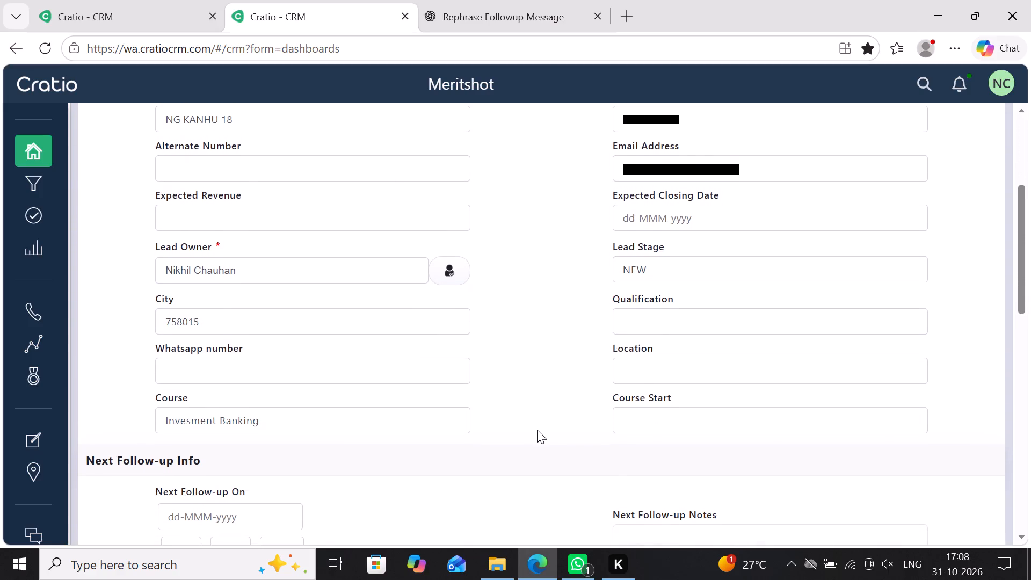
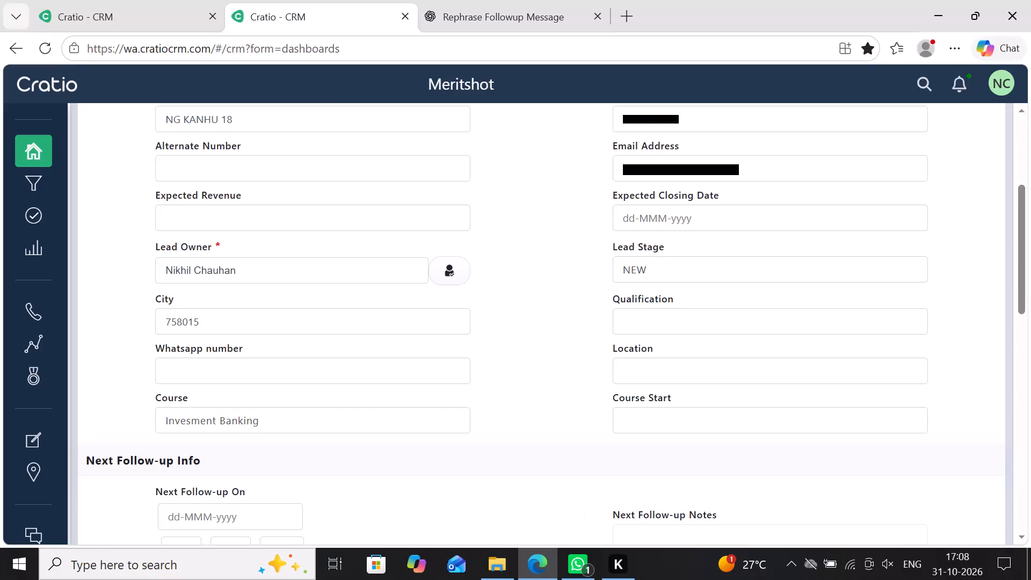
Enter "no incoming" as the Next Follow-up Notes for lead record 7 of 34 and save the lead.
click(640, 532)
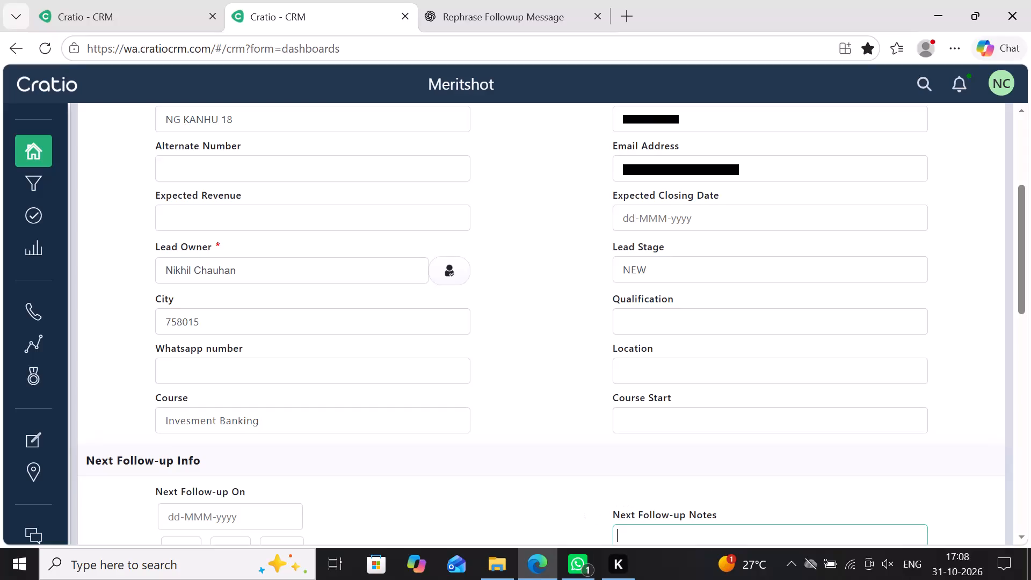
text(no incoming)
scroll(543, 289, up, 20)
scroll(543, 289, up, 20)
scroll(543, 289, up, 20)
click(521, 124)
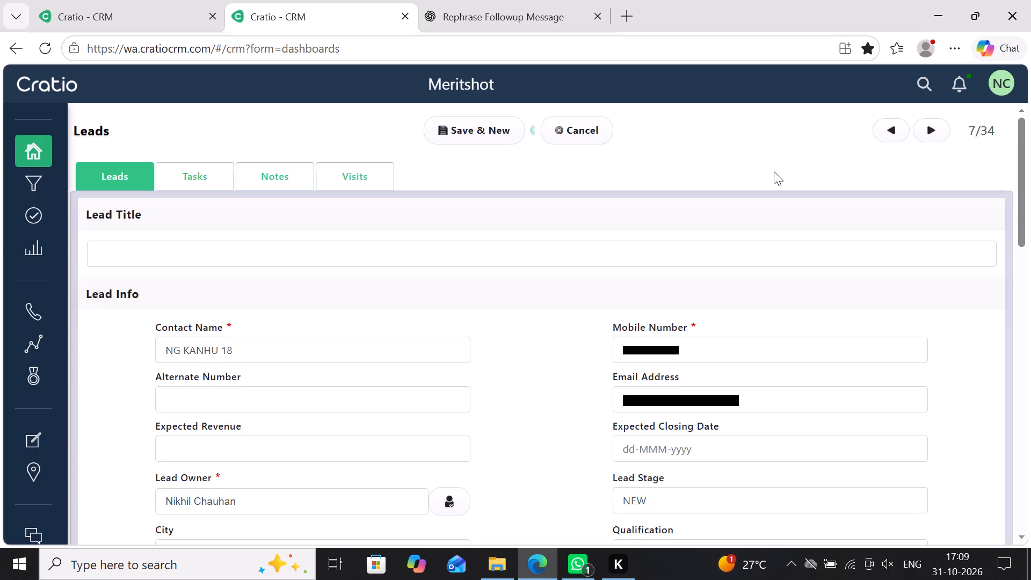
Connect the computer to the Meritshot Deco Wi-Fi network.
click(854, 556)
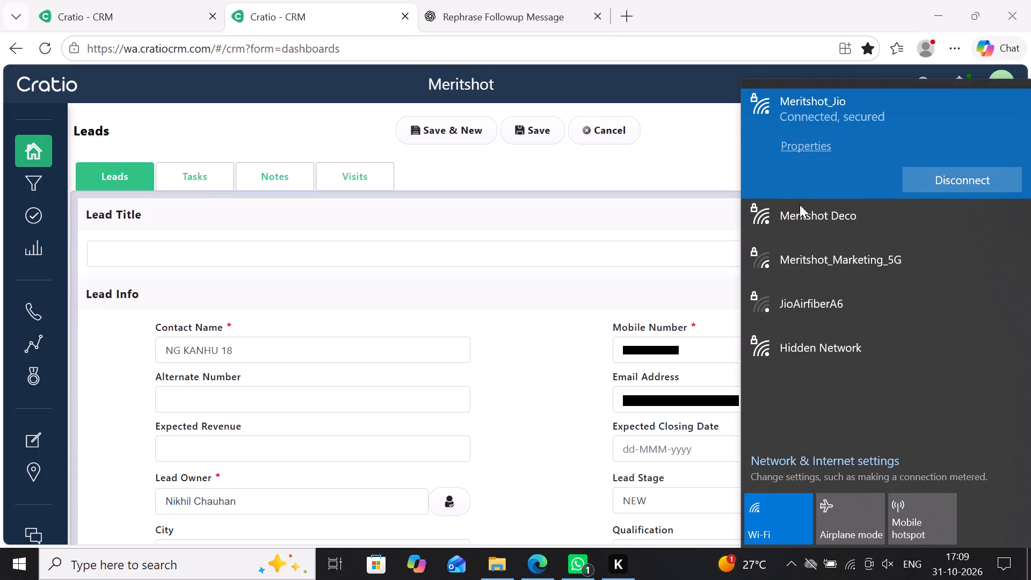
click(816, 213)
click(934, 220)
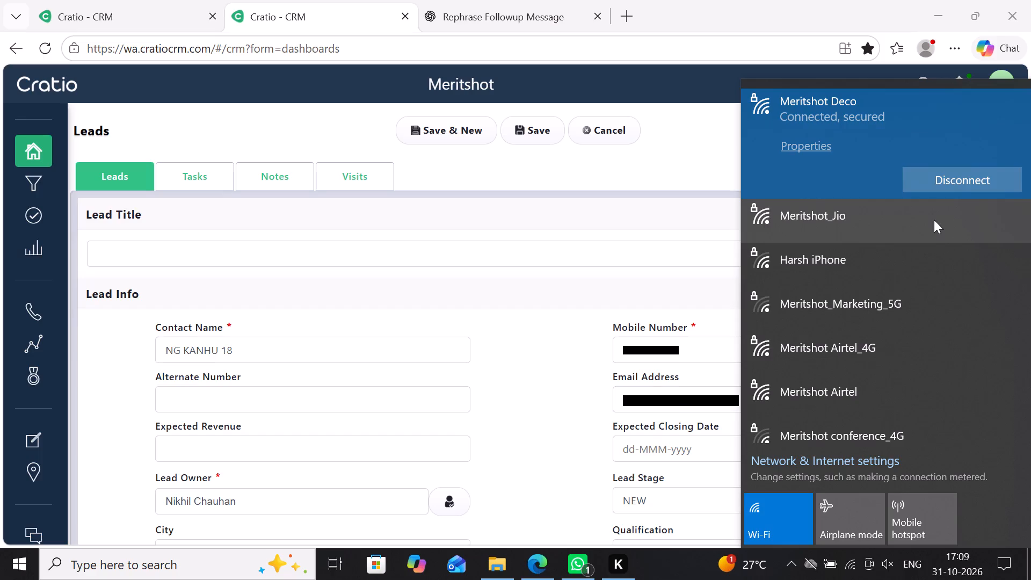
Return to the lead form and save lead record 7 of 34 again.
drag(476, 343, 645, 110)
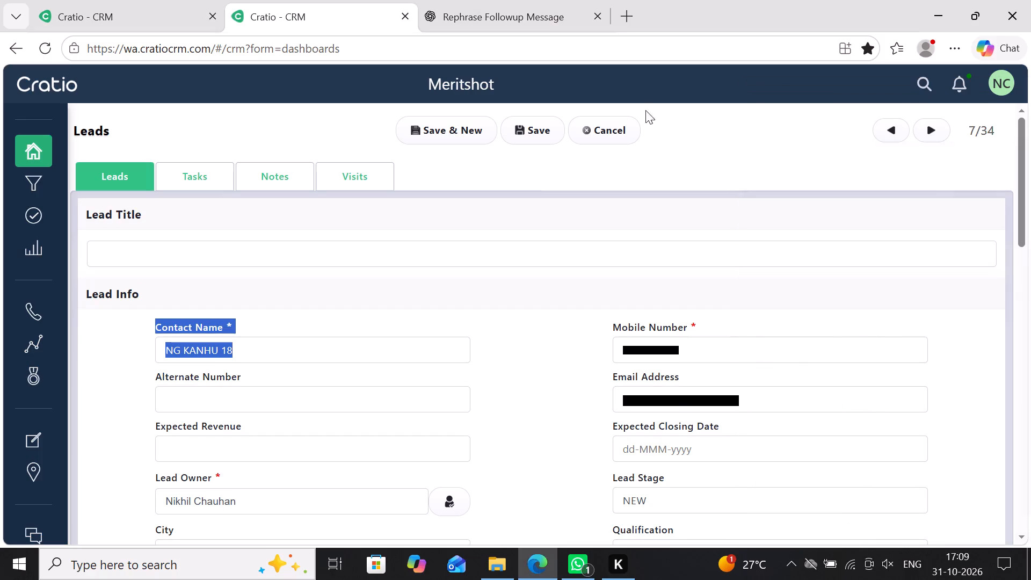
drag(645, 110, 532, 138)
click(532, 138)
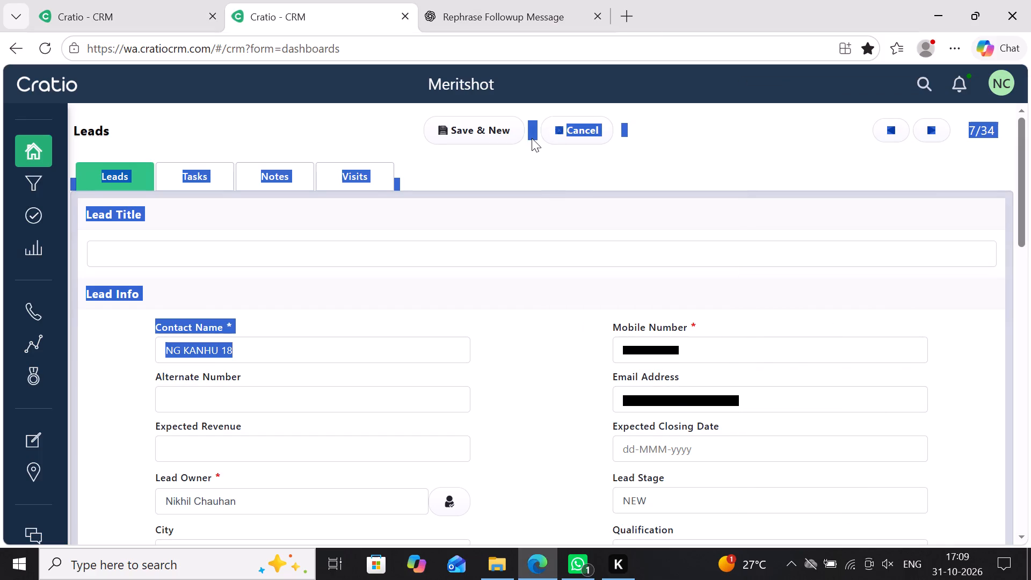
click(534, 162)
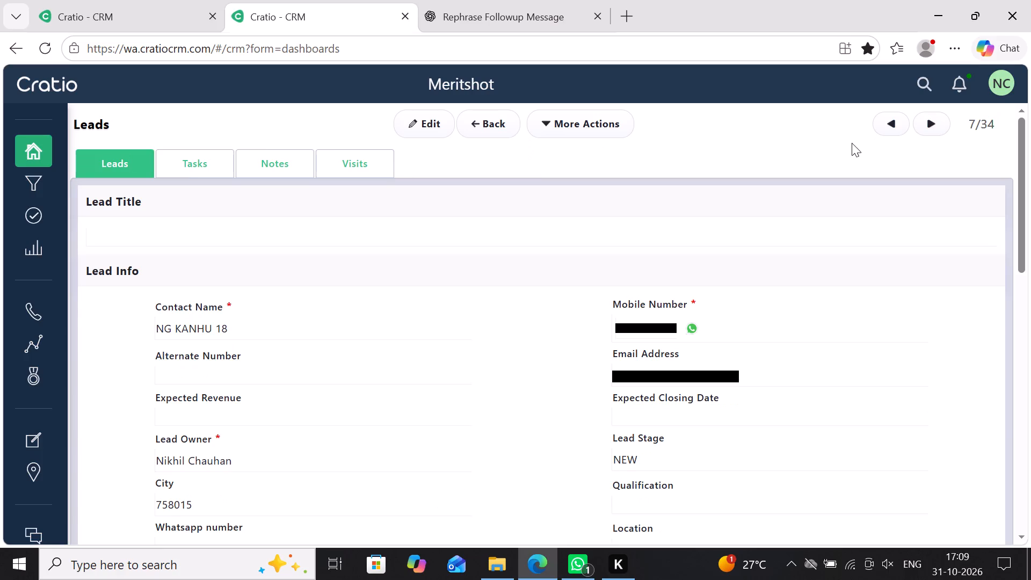
Move on to the next lead, record 8 of 34.
click(935, 126)
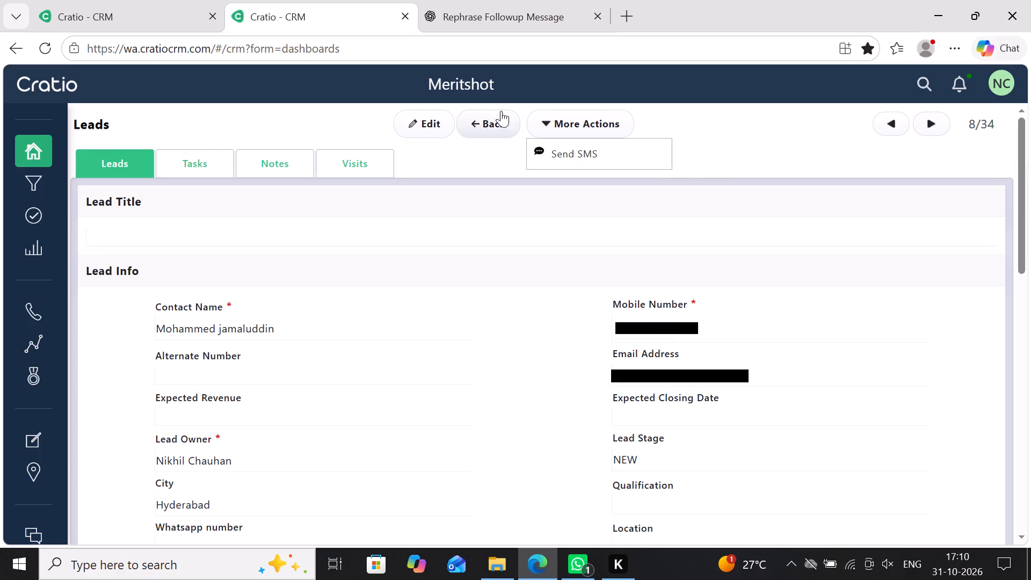
Open lead record 8 of 34, the Hyderabad Invesment Banking lead, for editing at its Next Follow-up Notes.
click(430, 126)
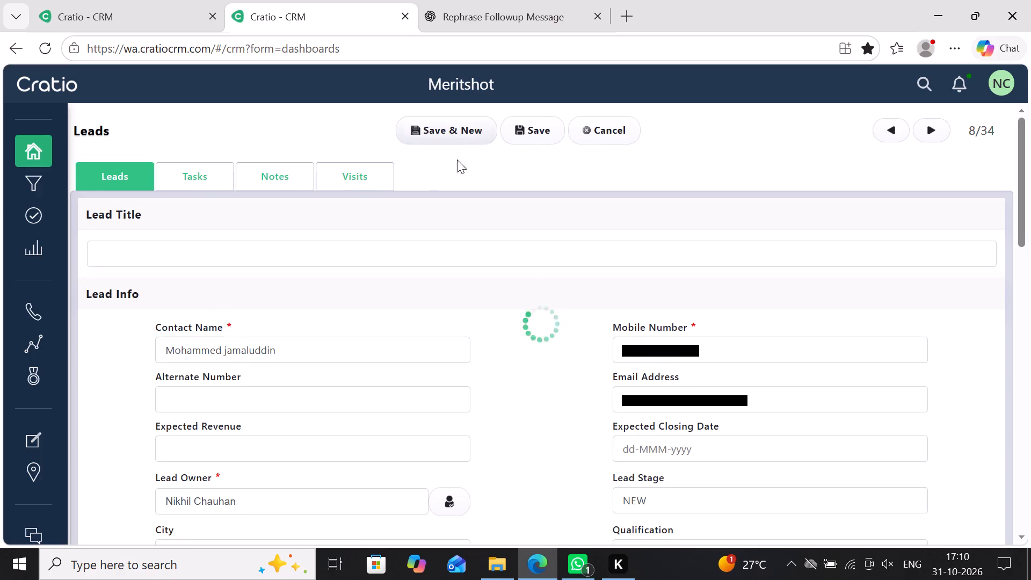
scroll(524, 276, down, 9)
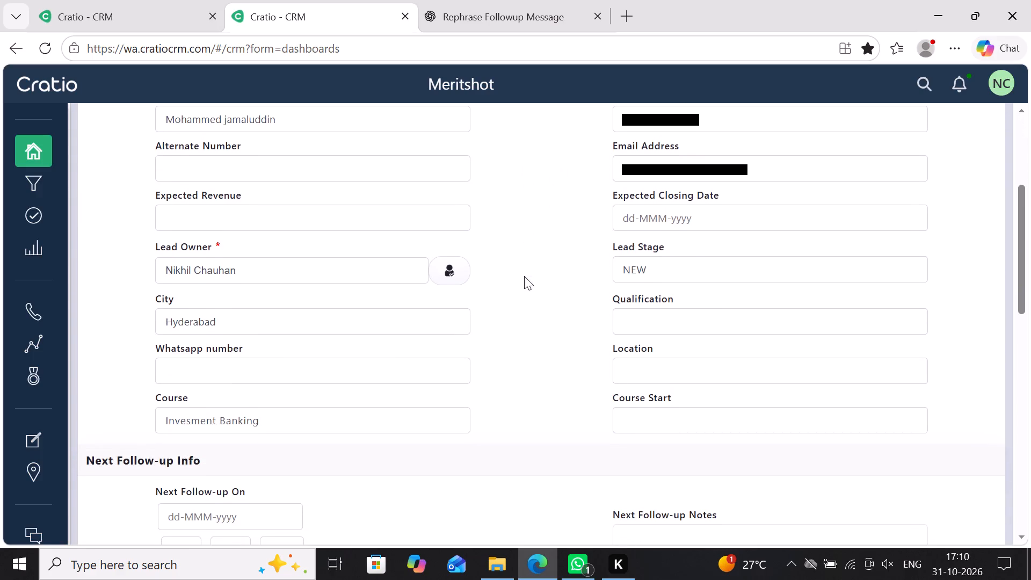
click(636, 533)
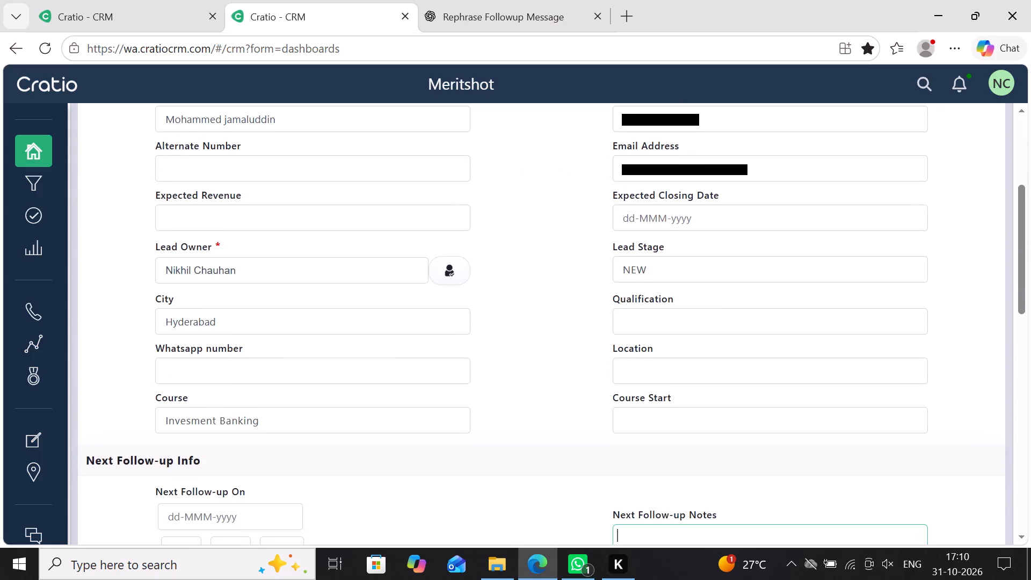
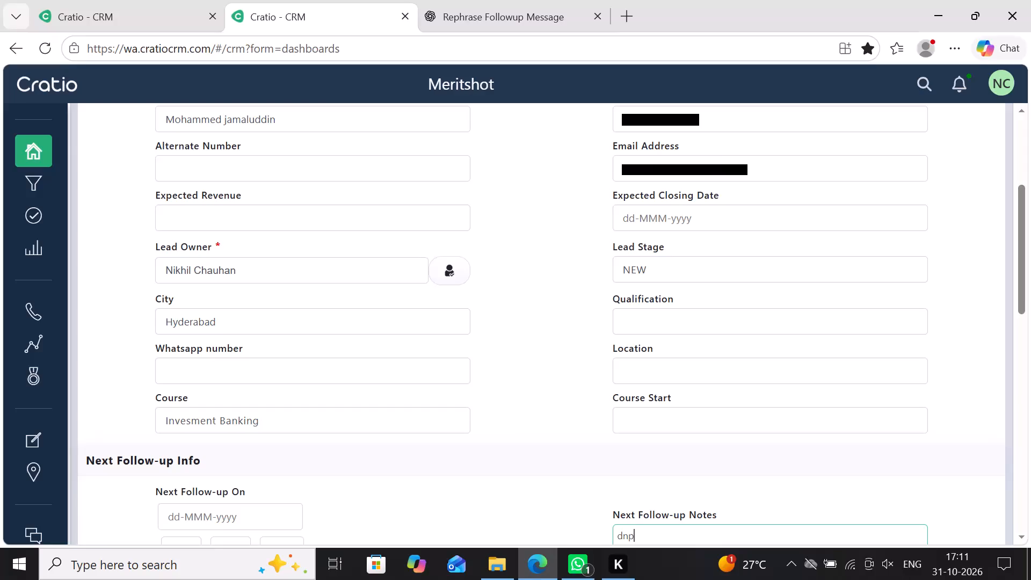
Save lead record 8 of 34 with "dnp" as its Next Follow-up Notes.
scroll(589, 348, up, 20)
scroll(589, 348, up, 20)
scroll(589, 348, up, 19)
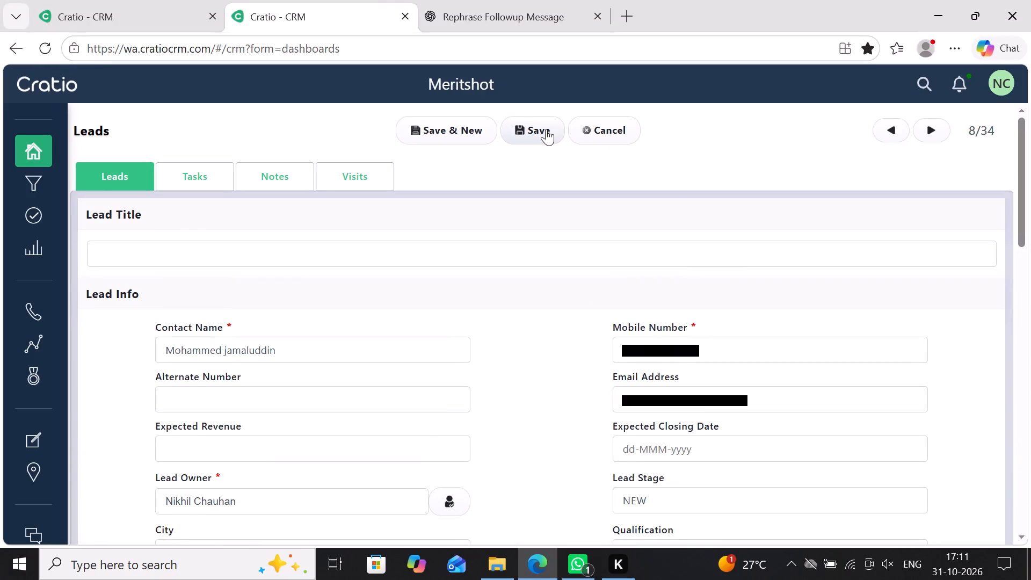
click(546, 129)
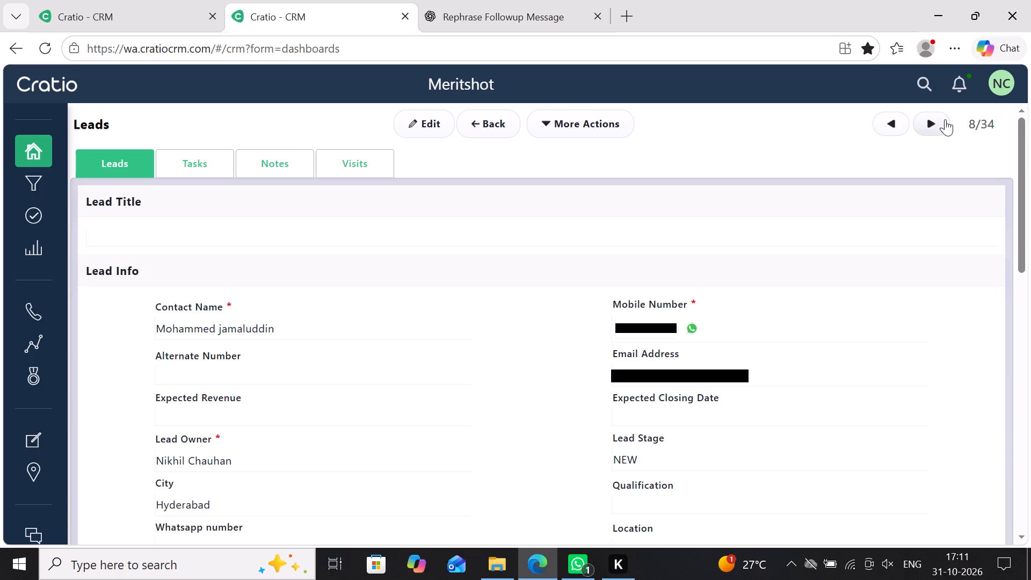
Go back to lead record 6 of 34 to review its follow-up details, and move forward to record 9.
click(883, 119)
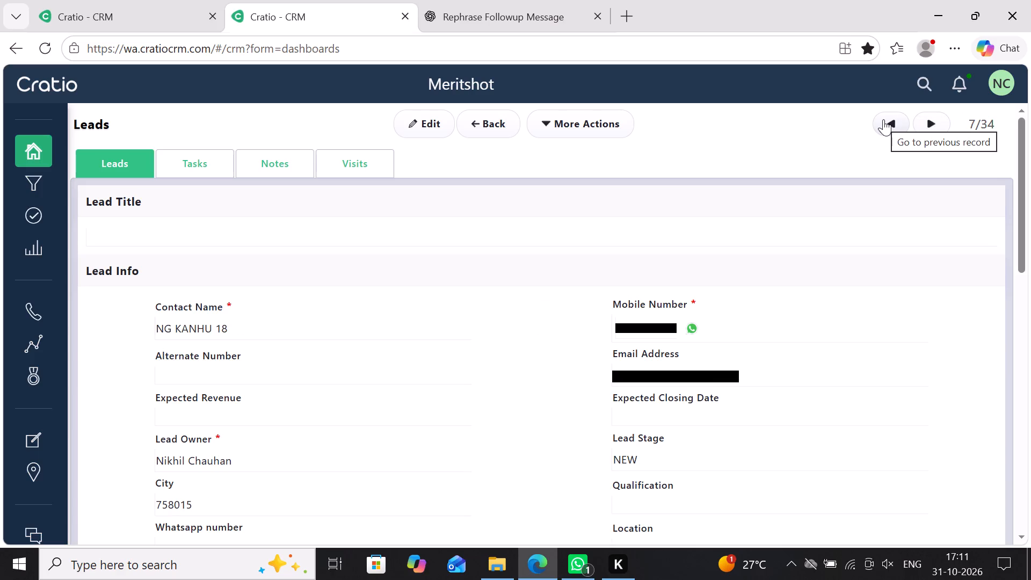
click(883, 119)
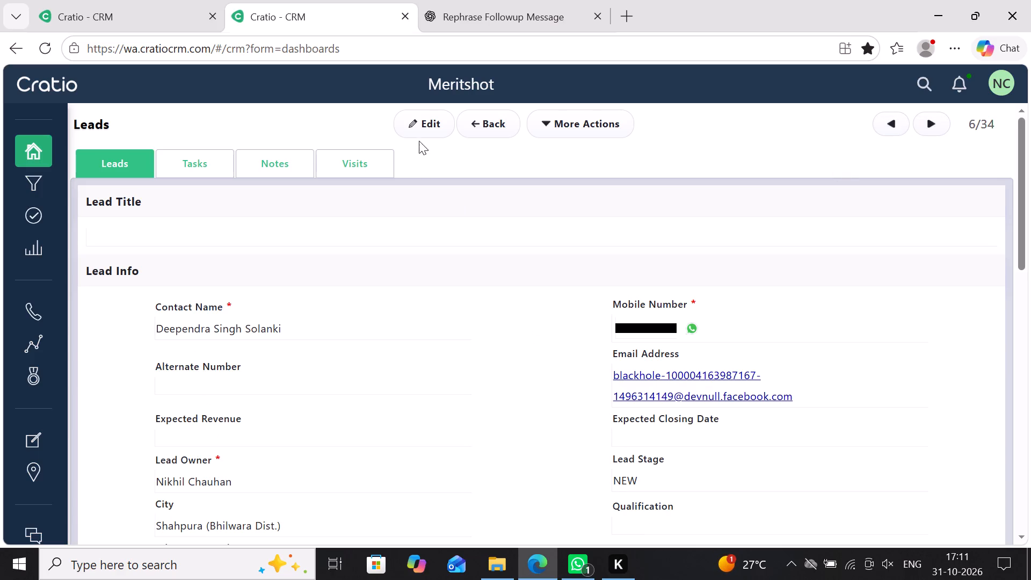
drag(431, 133, 522, 389)
scroll(522, 389, down, 7)
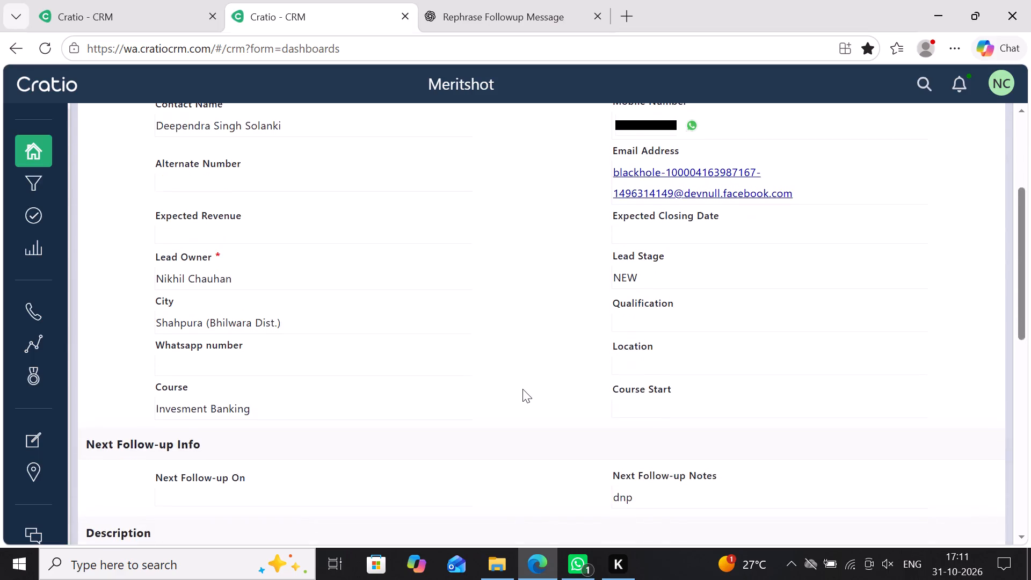
scroll(522, 389, down, 2)
scroll(522, 389, up, 2)
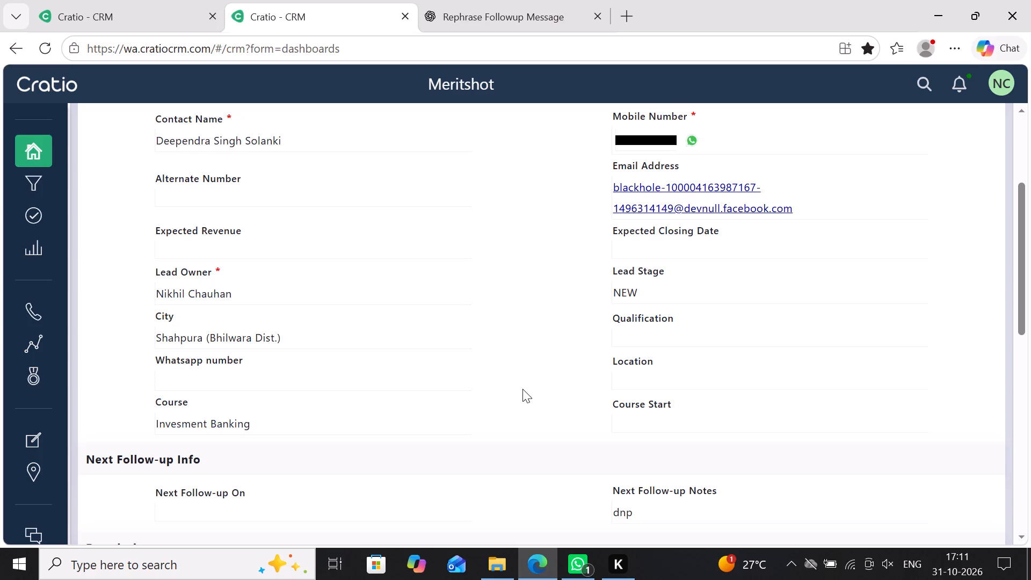
scroll(522, 389, up, 20)
scroll(522, 389, up, 20)
scroll(522, 389, up, 15)
click(938, 125)
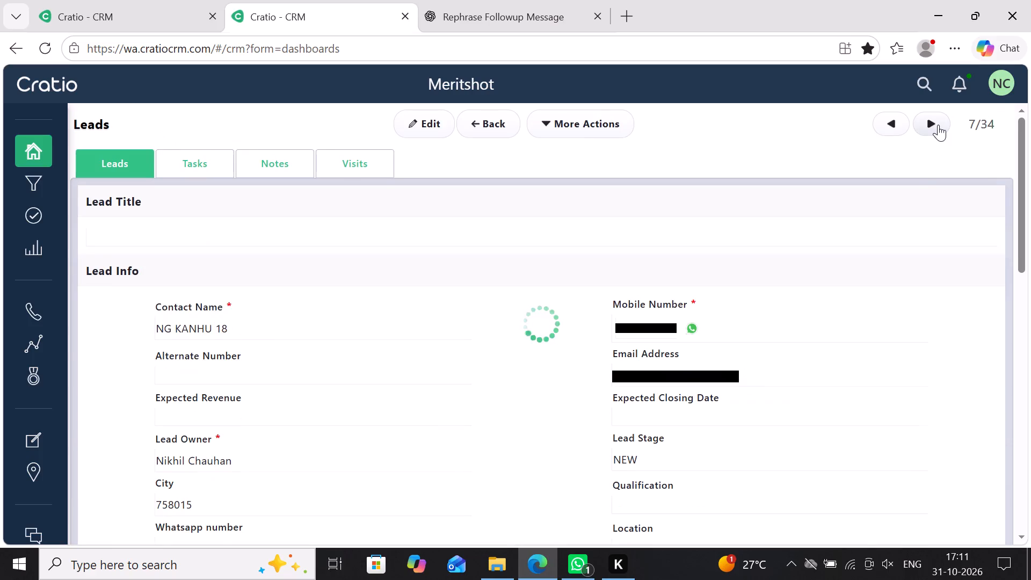
click(938, 125)
click(938, 125)
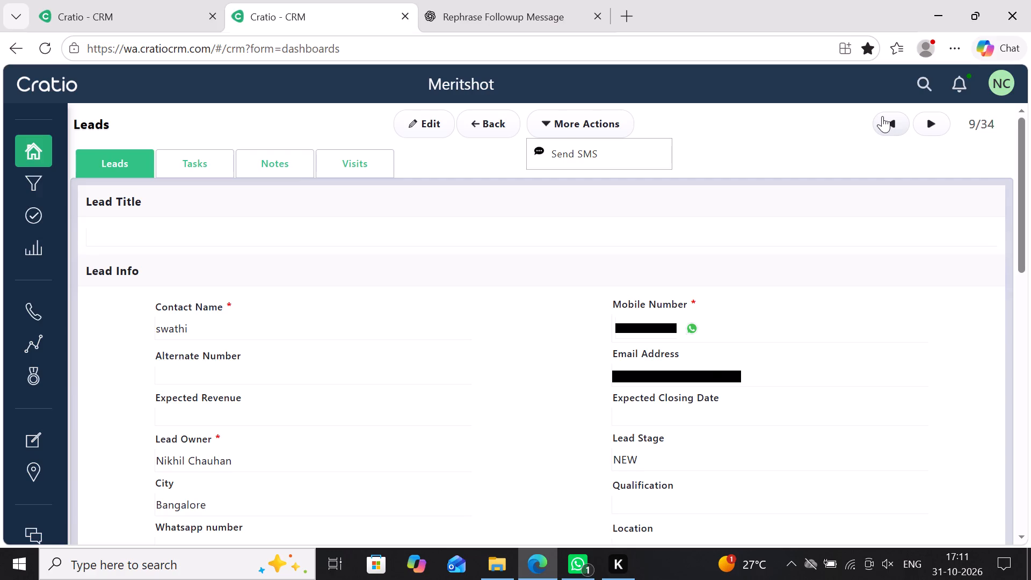
Return to lead record 6 of 34 and extend its Next Follow-up Notes to read "dnp//NA-Ni//by mistake".
click(888, 121)
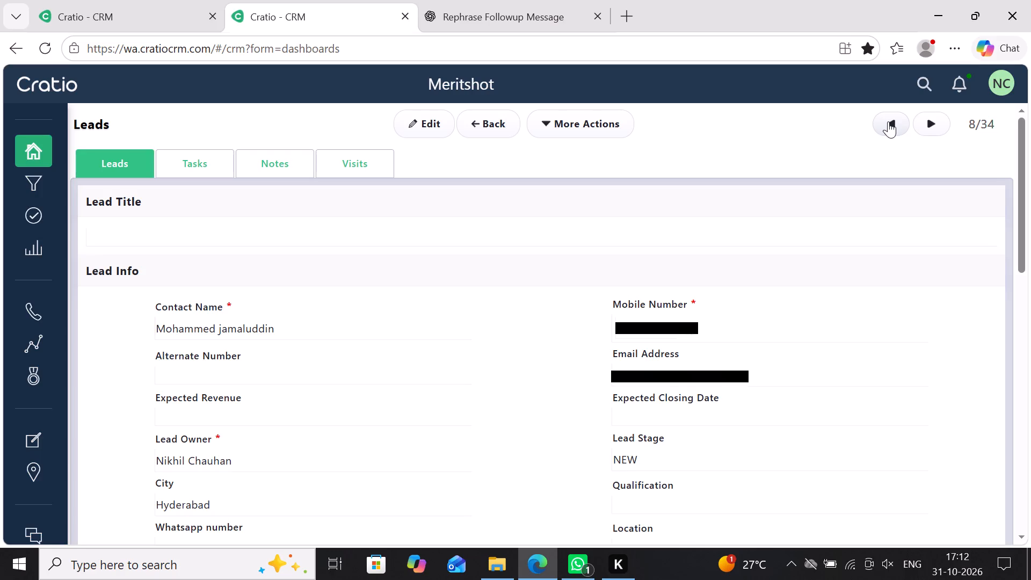
click(888, 121)
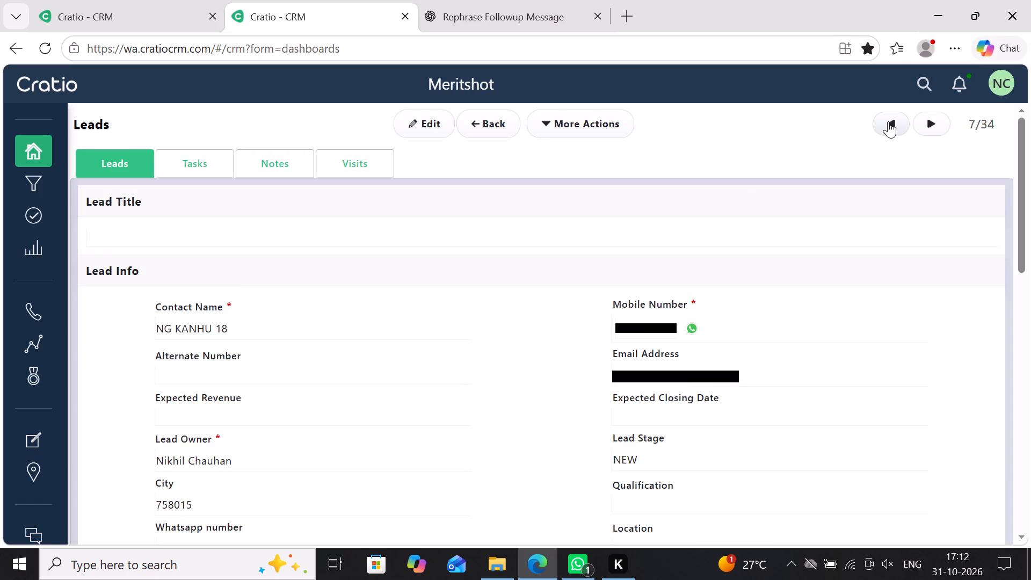
click(888, 121)
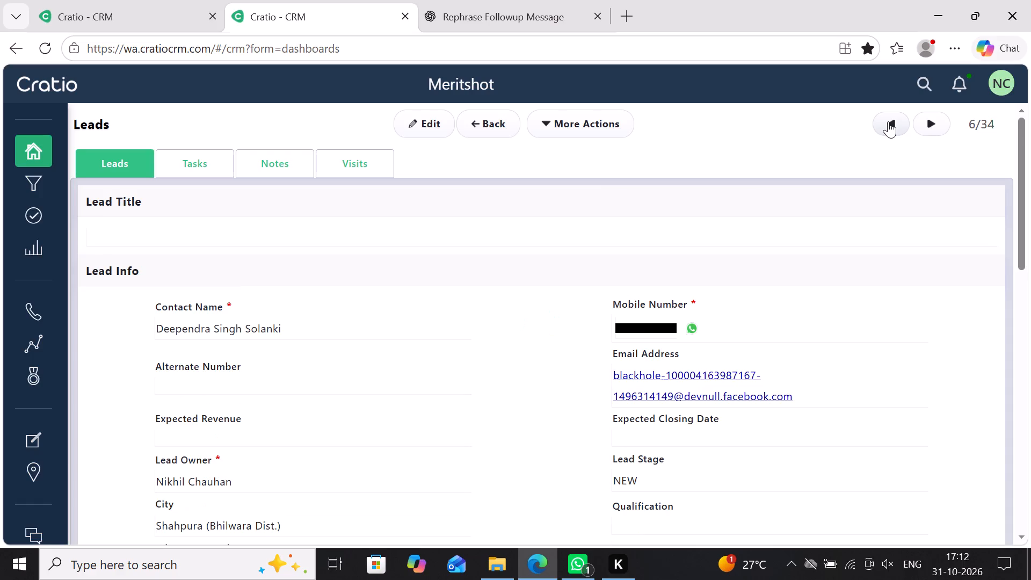
click(421, 122)
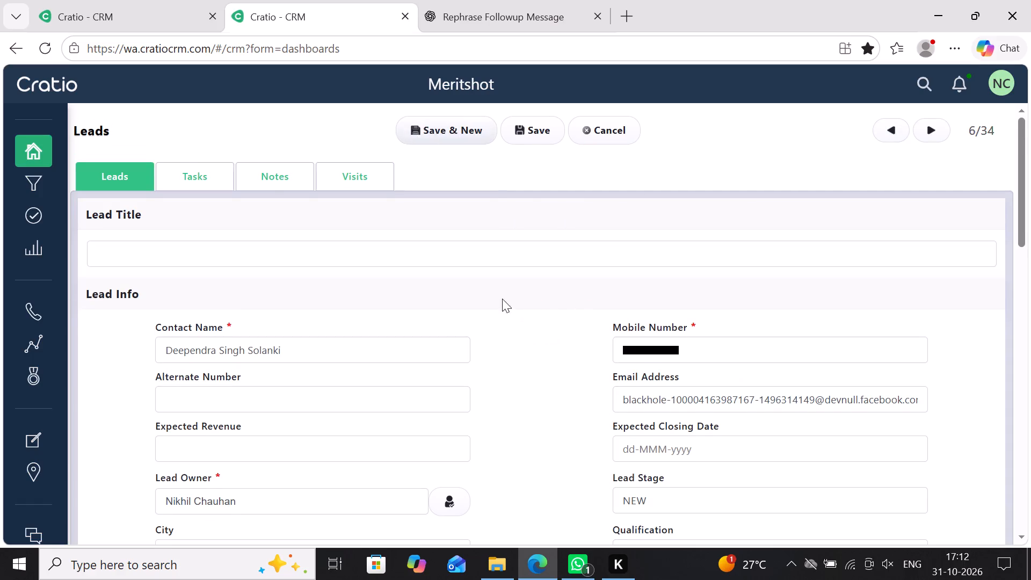
scroll(528, 376, down, 14)
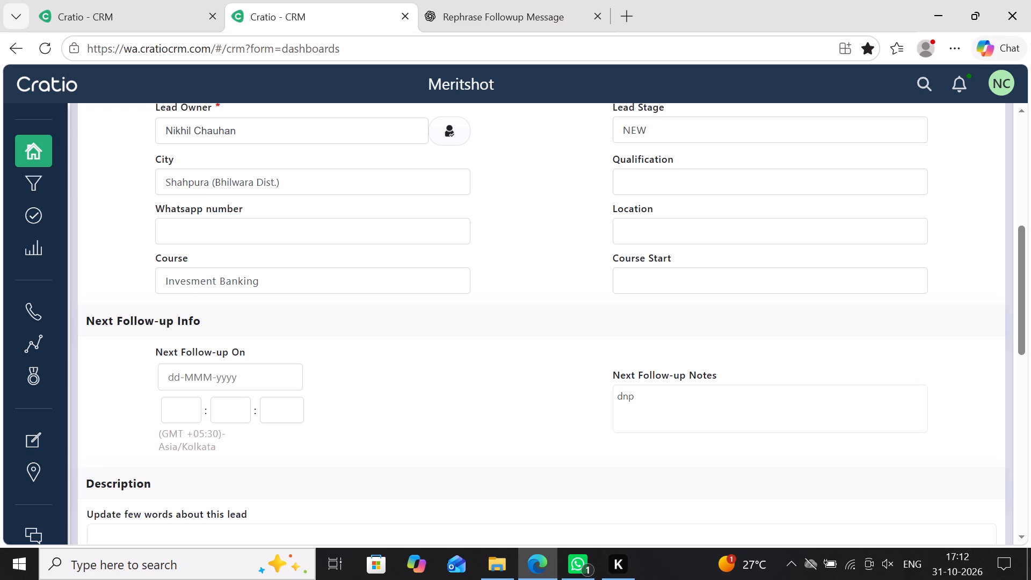
click(645, 393)
text(//)
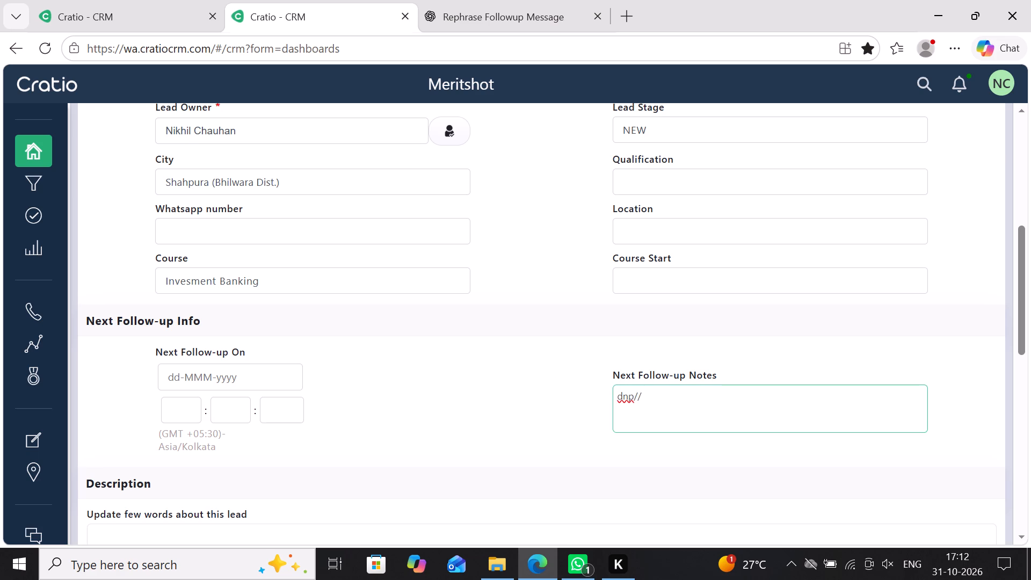
text(NA)
key(shift+underscore)
key(BackSpace)
text(-Ni by mistake)
key(space)
key(Left)
key(Left)
key(Left)
key(Left)
key(Left)
key(Left)
key(Left)
key(Left)
key(Left)
key(Left)
key(Left)
key(BackSpace)
text(//)
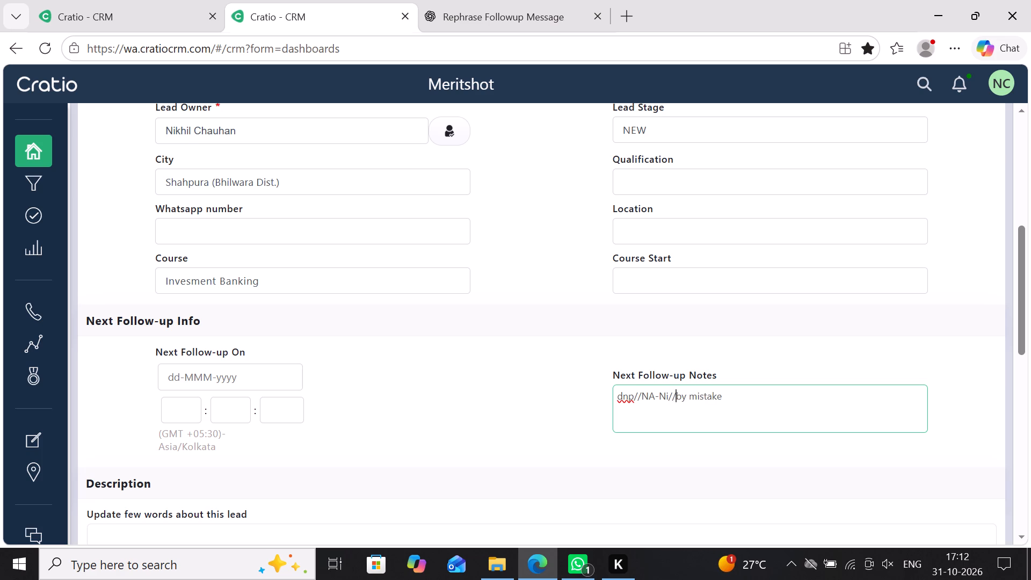
Set the Lead Stage of lead record 6 to CLOSED LOST.
scroll(598, 271, up, 3)
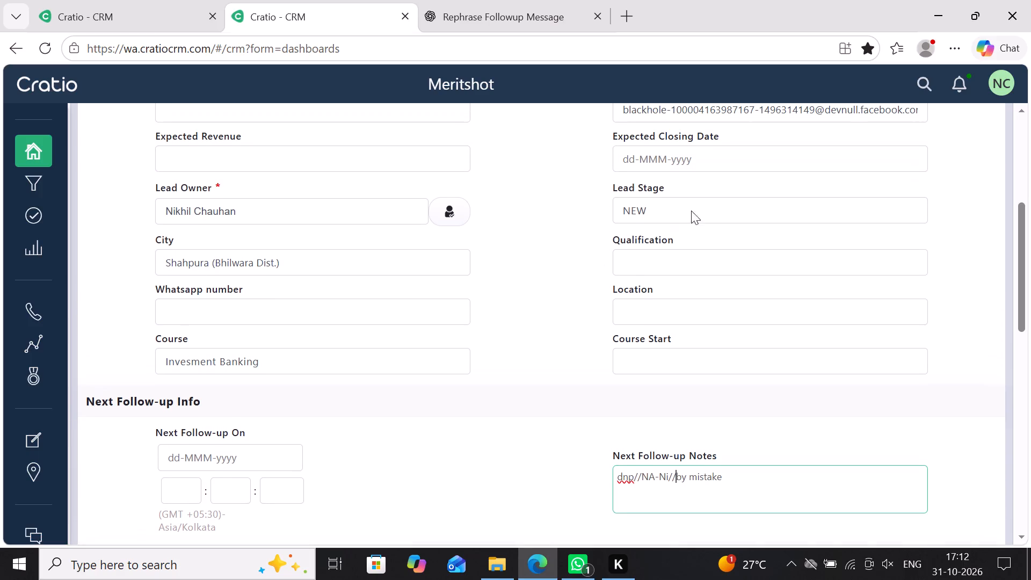
click(696, 206)
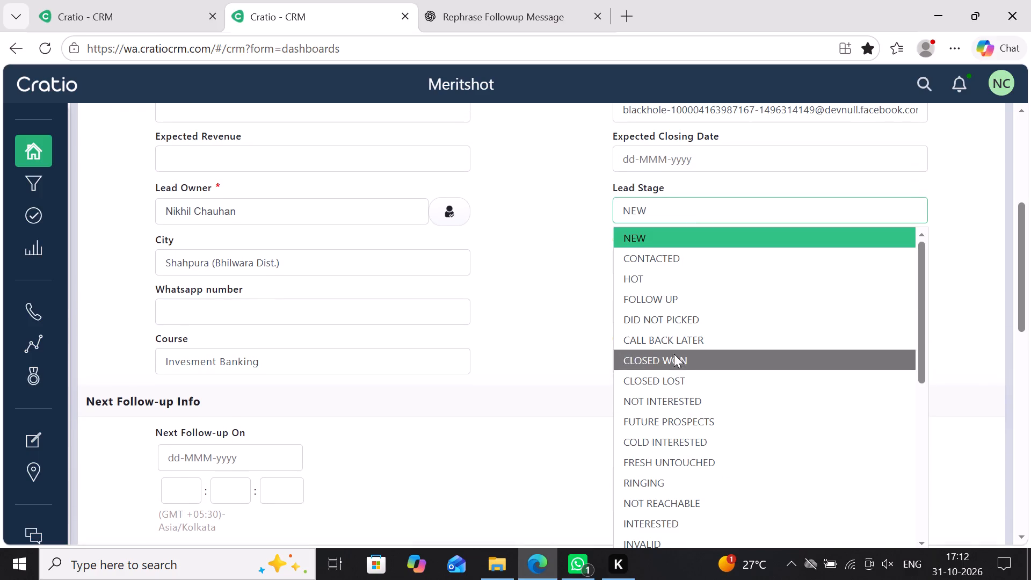
click(670, 381)
scroll(543, 272, up, 20)
scroll(543, 272, up, 20)
scroll(543, 272, up, 20)
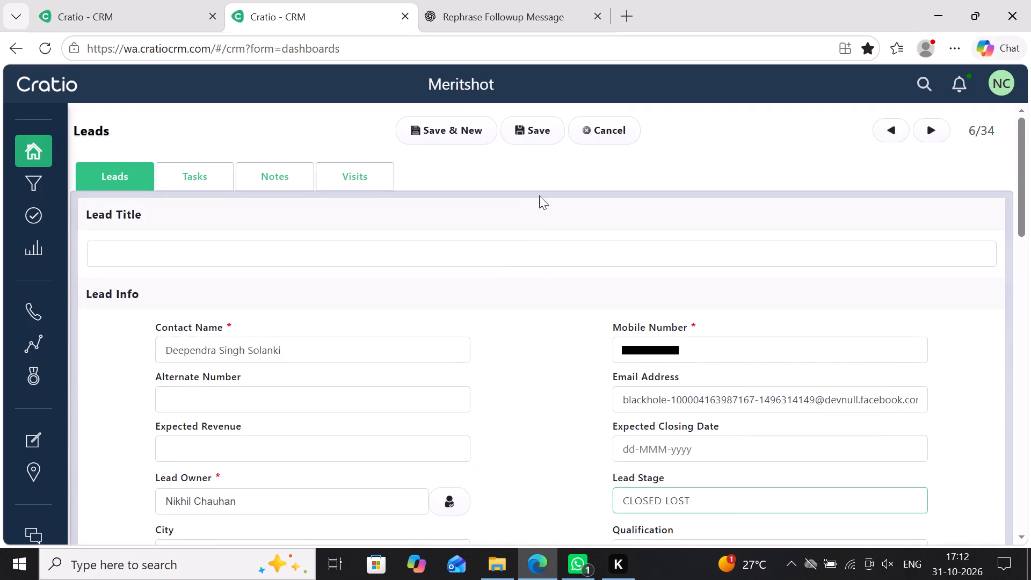
Save the changes made to lead record 6 of 34.
click(529, 132)
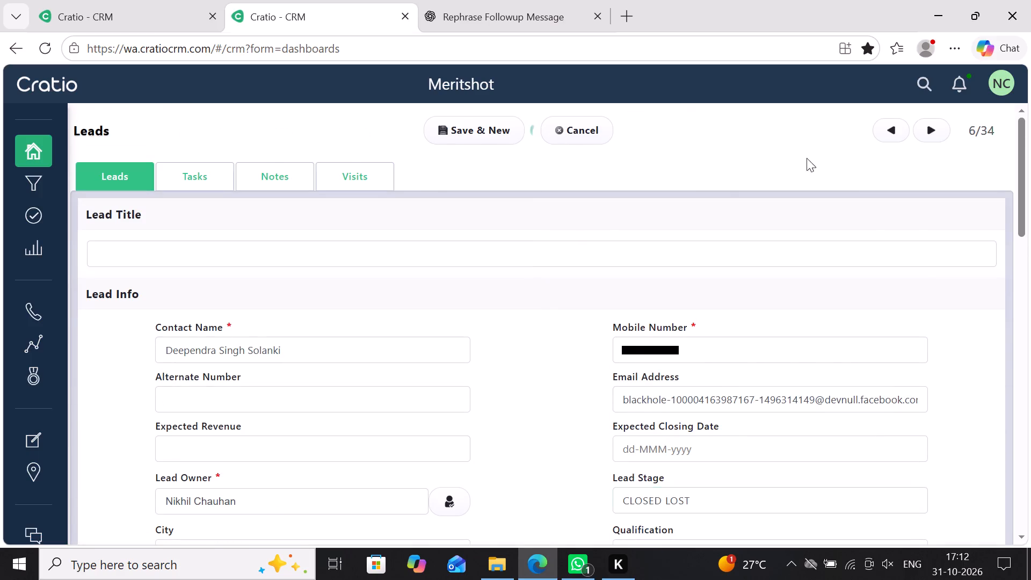
Move forward from lead record 6 to record 9, look over its details, and continue to record 10 of 34.
click(925, 127)
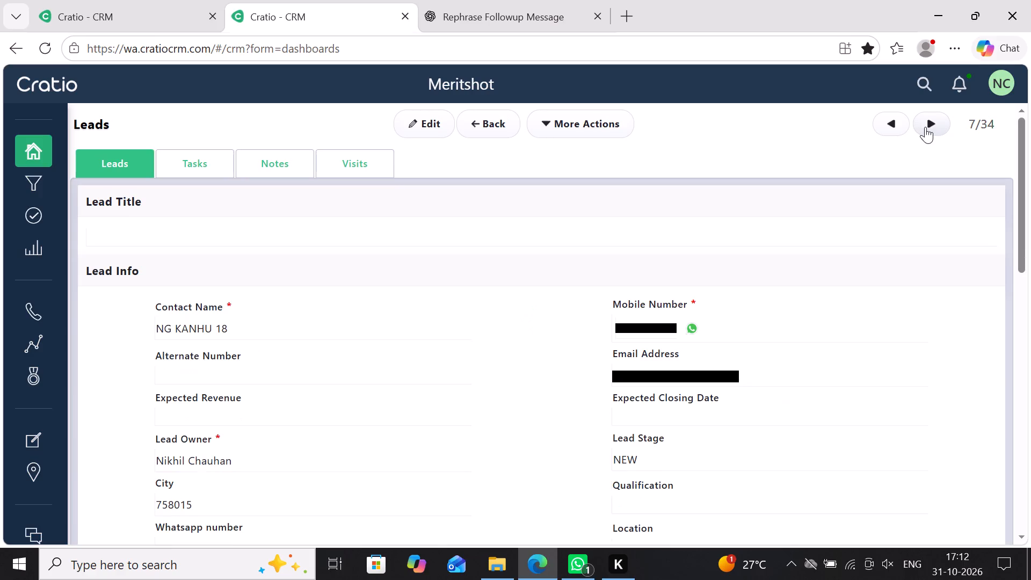
click(925, 127)
click(925, 127)
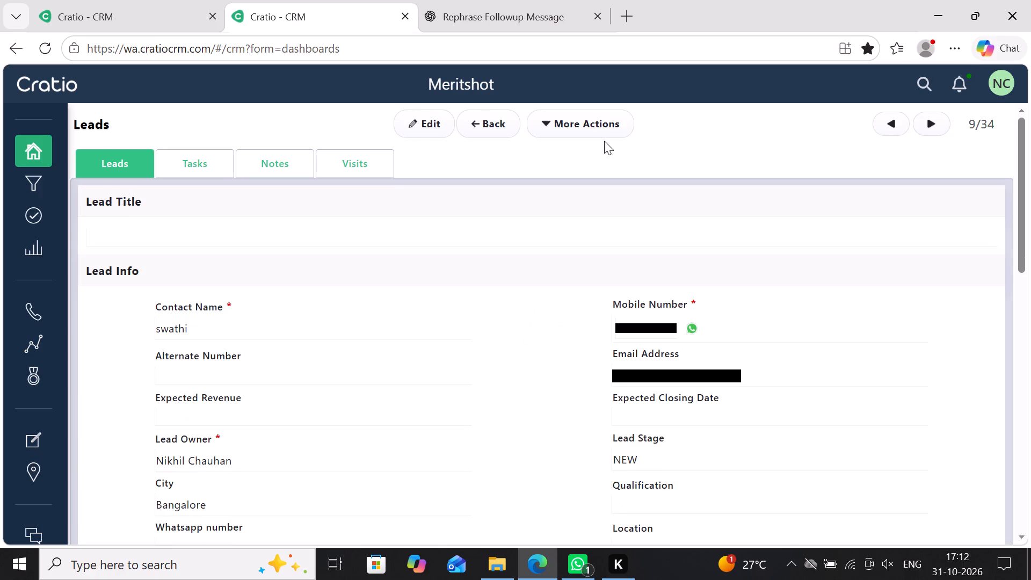
scroll(585, 197, down, 9)
scroll(585, 197, up, 20)
scroll(585, 197, up, 15)
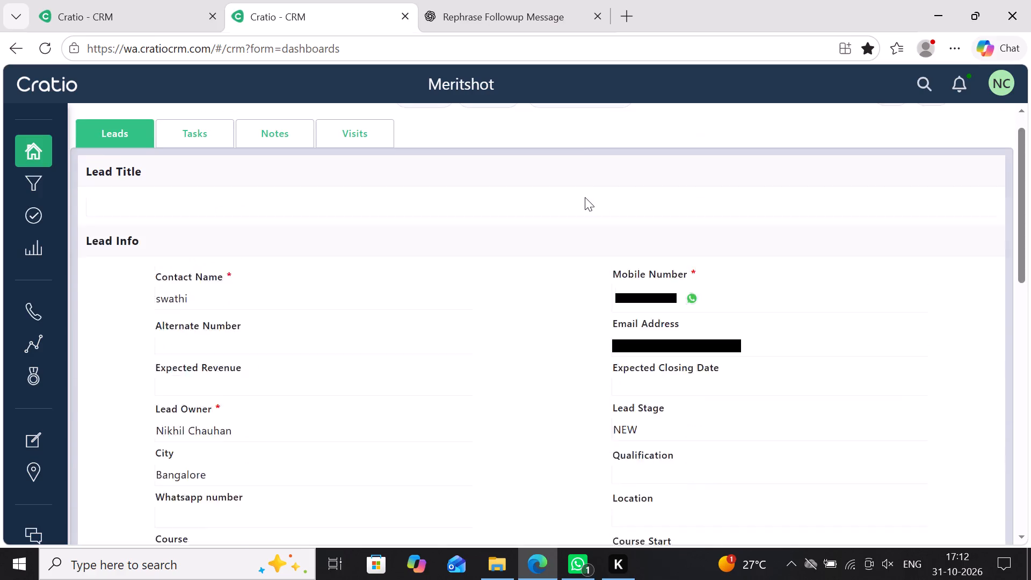
scroll(585, 197, up, 20)
scroll(585, 197, up, 8)
click(942, 133)
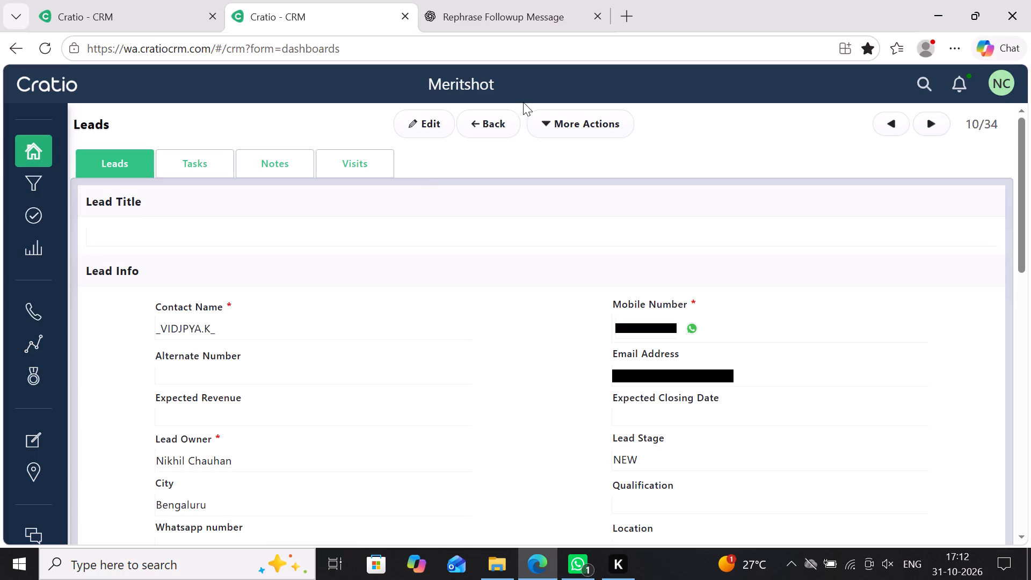
Leave the open lead record for the New Leads list and refresh the list.
click(495, 124)
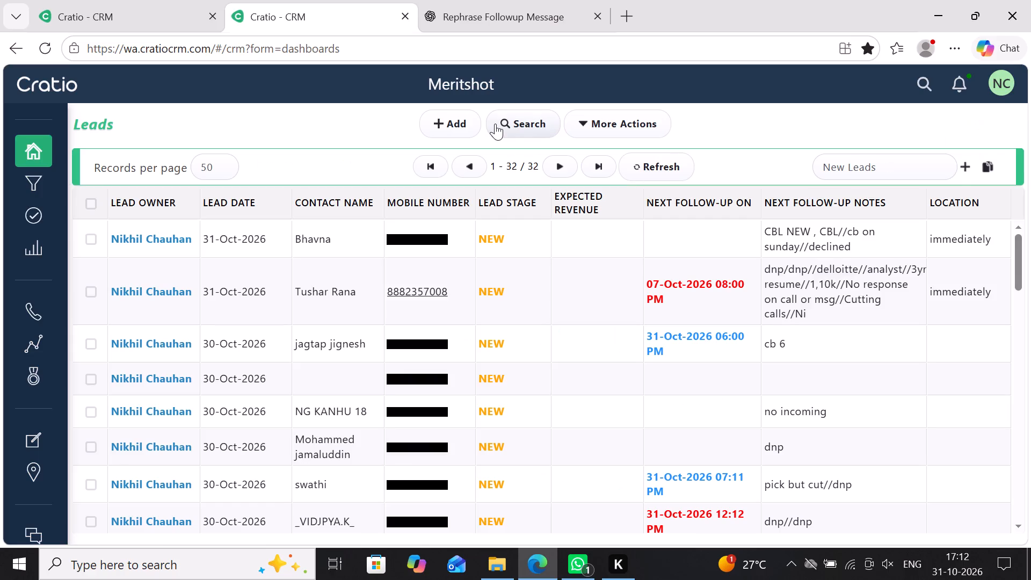
click(657, 169)
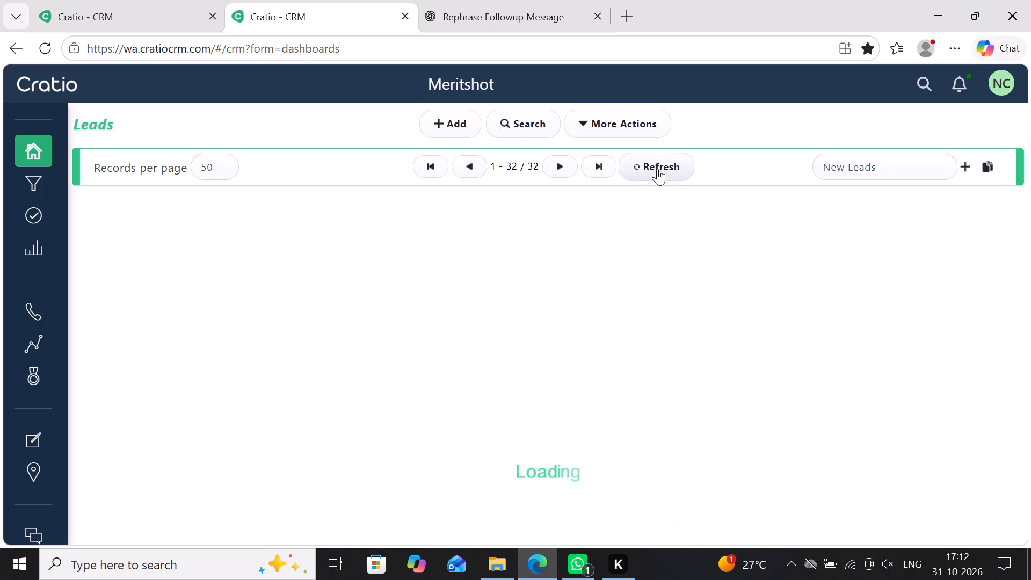
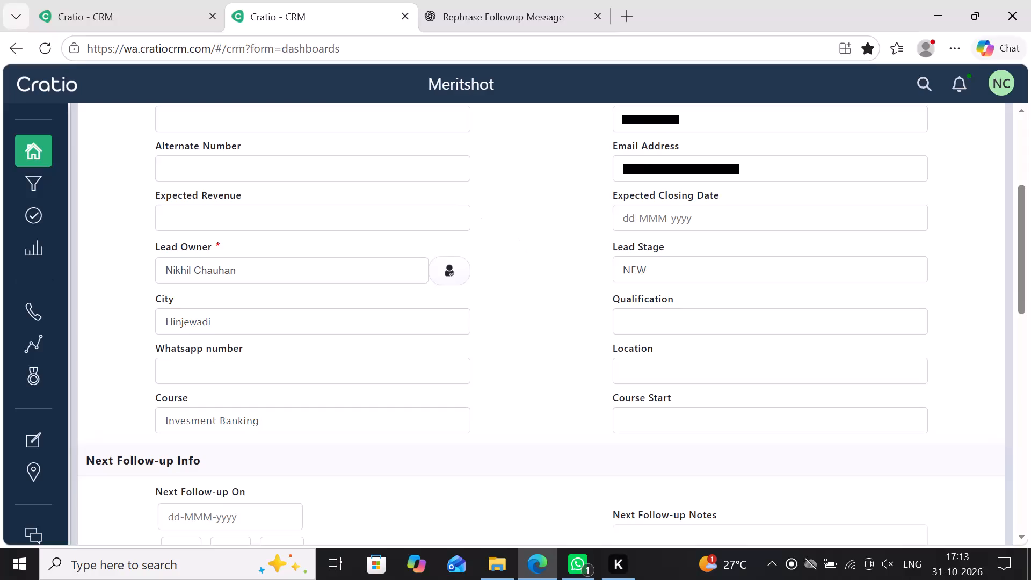
Enter a Contact Name beginning with "M" in the Lead Info of the open Hinjewadi lead record.
scroll(403, 156, up, 3)
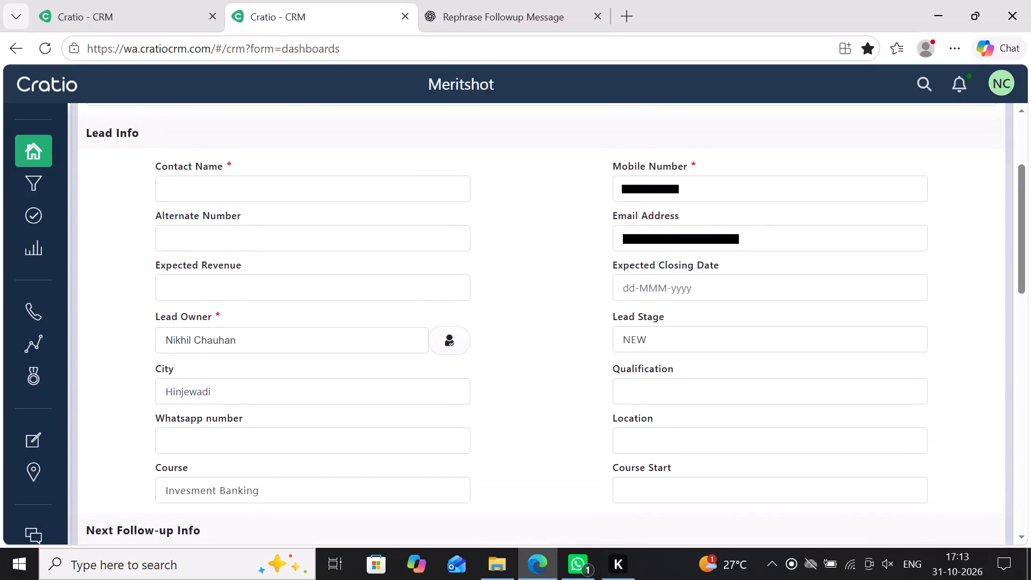
click(323, 190)
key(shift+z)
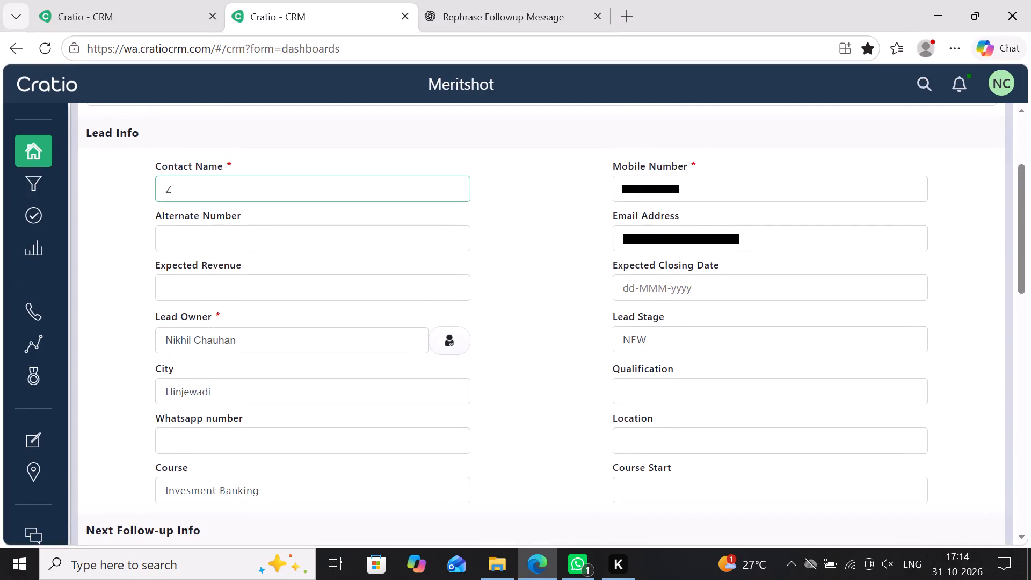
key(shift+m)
key(Left)
key(BackSpace)
key(Right)
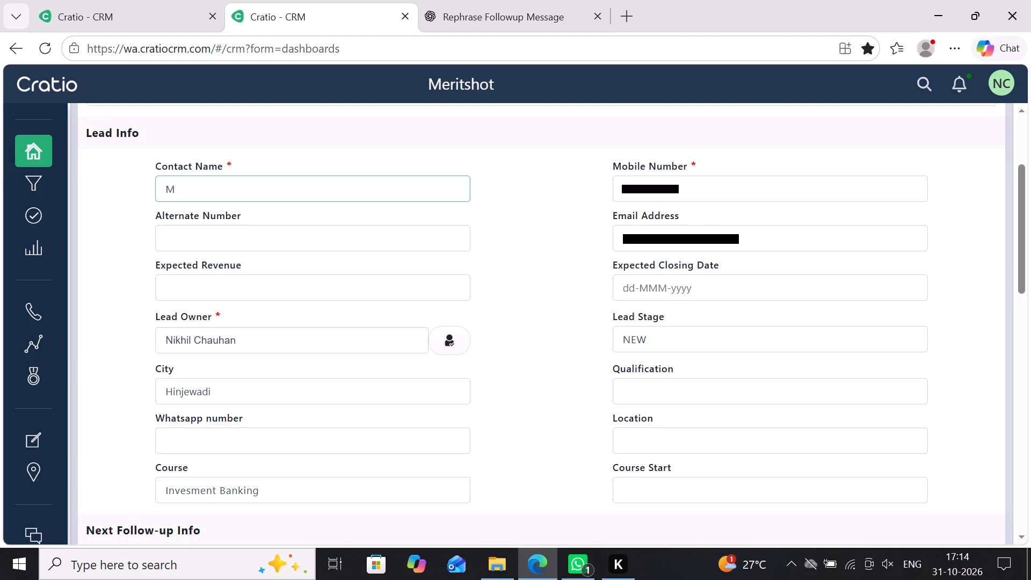
Complete the Contact Name of lead record 4 of 32 as "Manali" and save the record.
text(anali)
scroll(511, 351, up, 20)
scroll(511, 351, up, 20)
scroll(511, 351, up, 16)
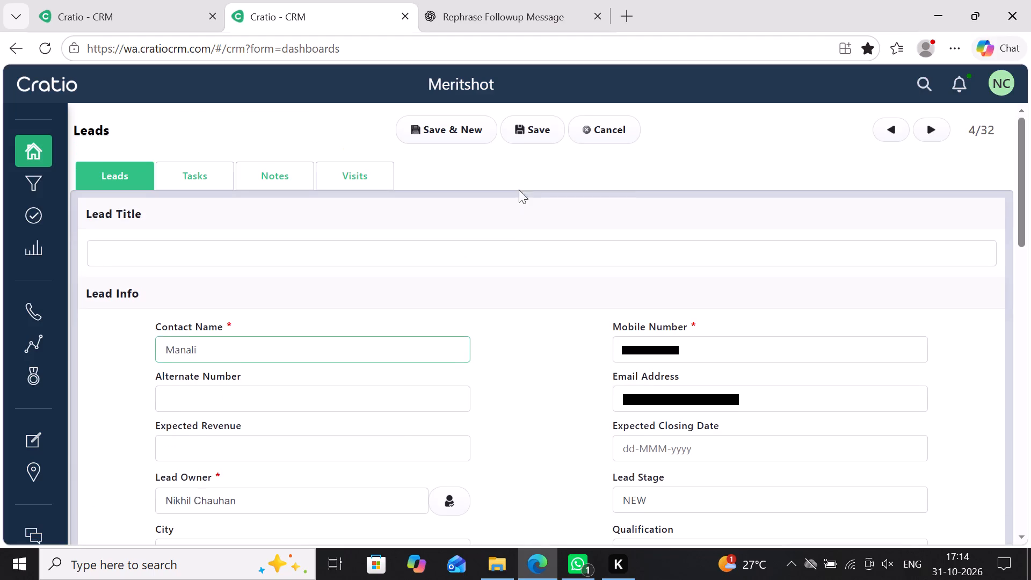
click(526, 135)
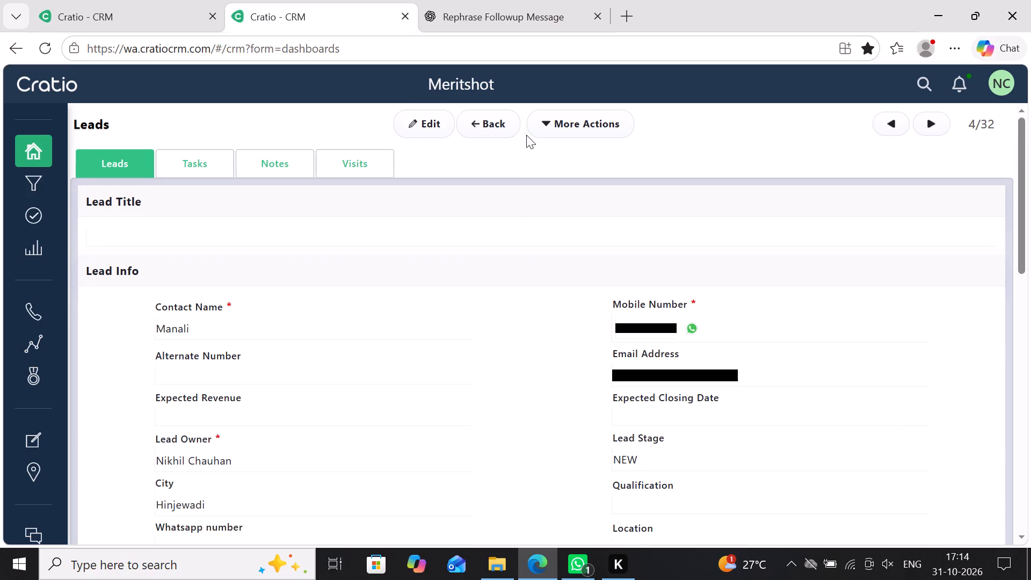
Edit lead record 4 of 32 again, enter "busy*2" as its Next Follow-up Notes, and save it.
click(424, 121)
scroll(558, 323, down, 3)
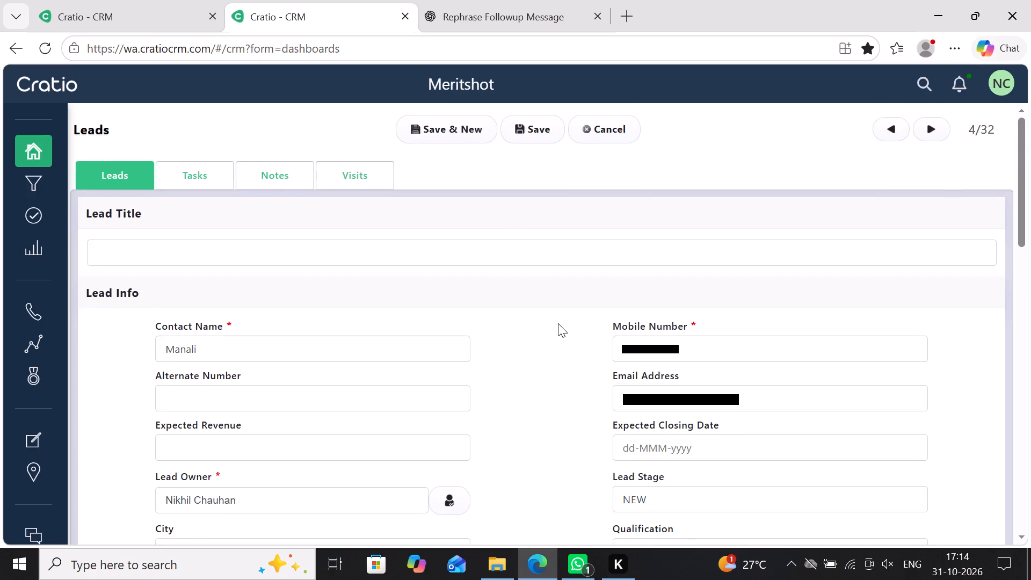
scroll(558, 323, down, 11)
click(642, 415)
text(busy)
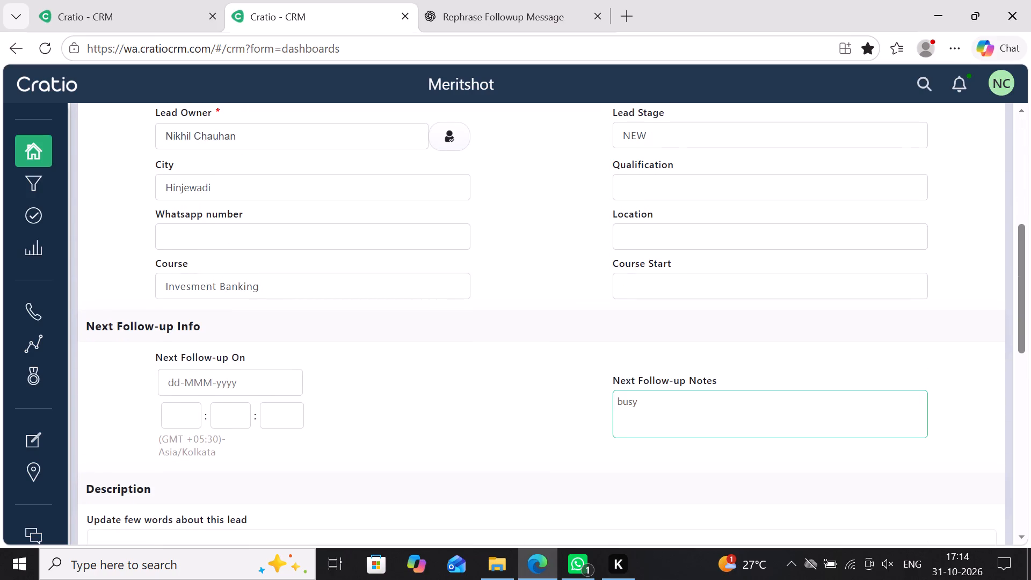
key(shift+asterisk)
key(2)
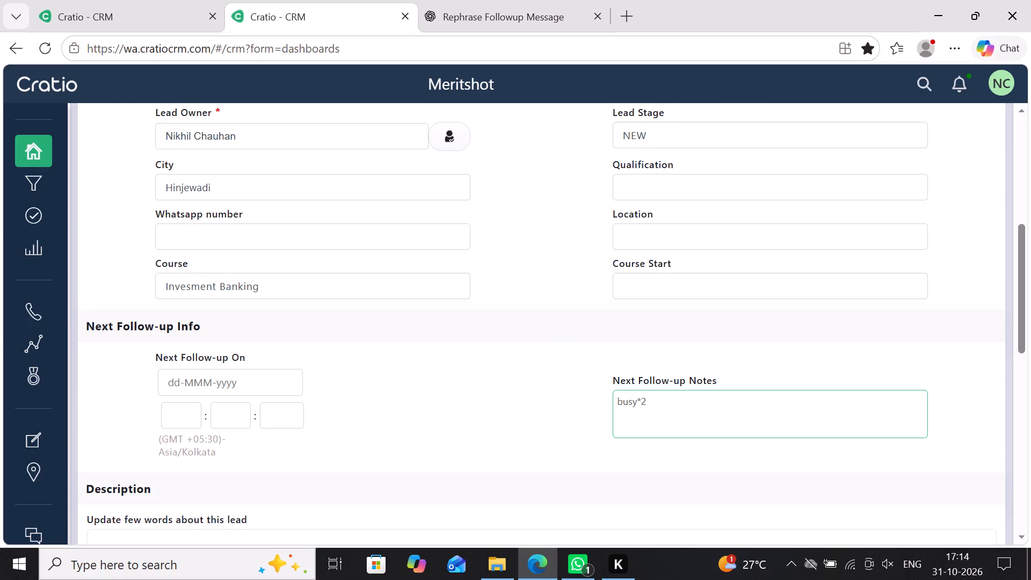
scroll(547, 339, up, 20)
scroll(547, 339, up, 20)
scroll(547, 339, up, 20)
click(536, 128)
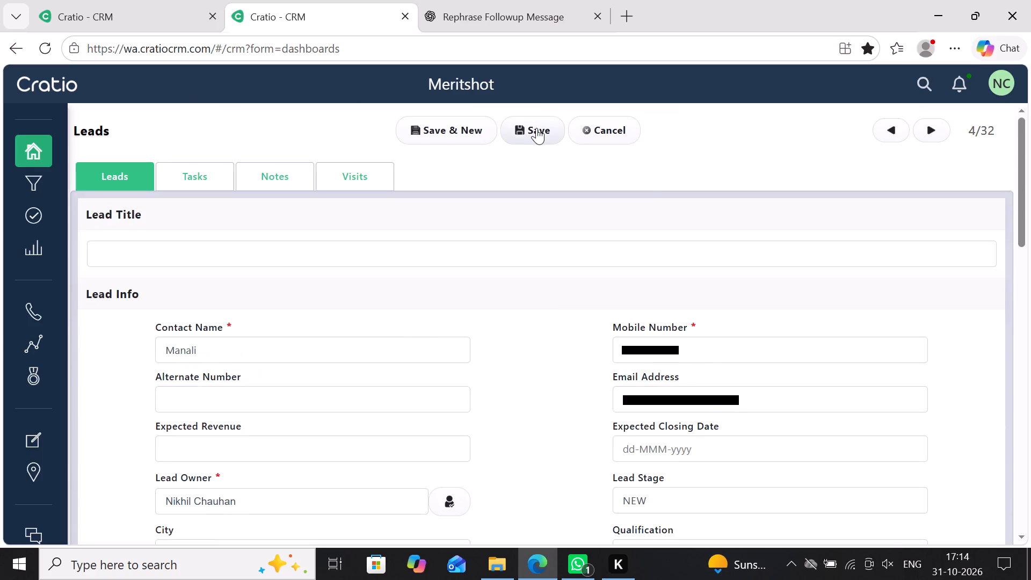
Return to the New Leads list, refresh it, and sort it by Lead Date with the oldest first.
click(477, 132)
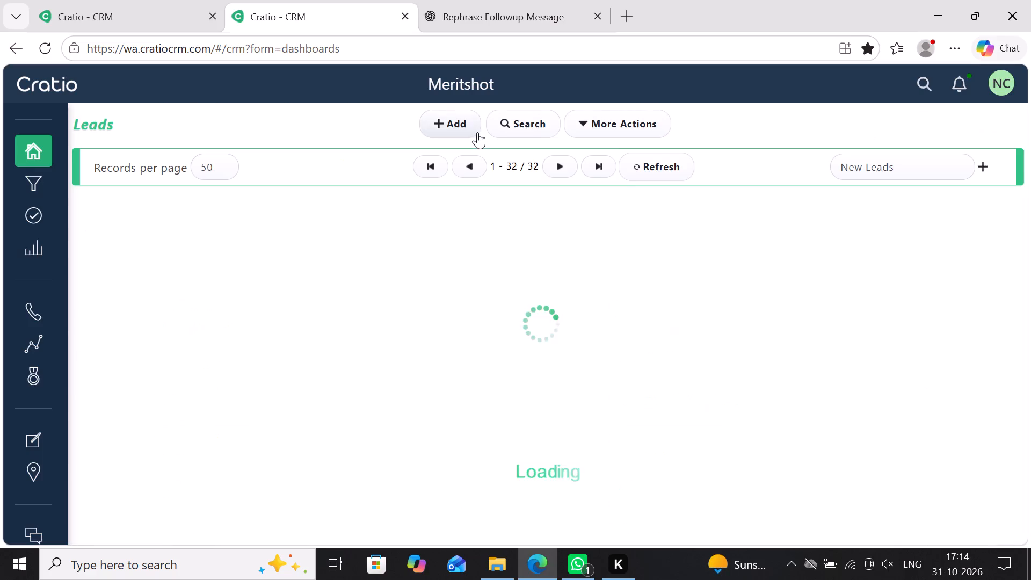
click(663, 157)
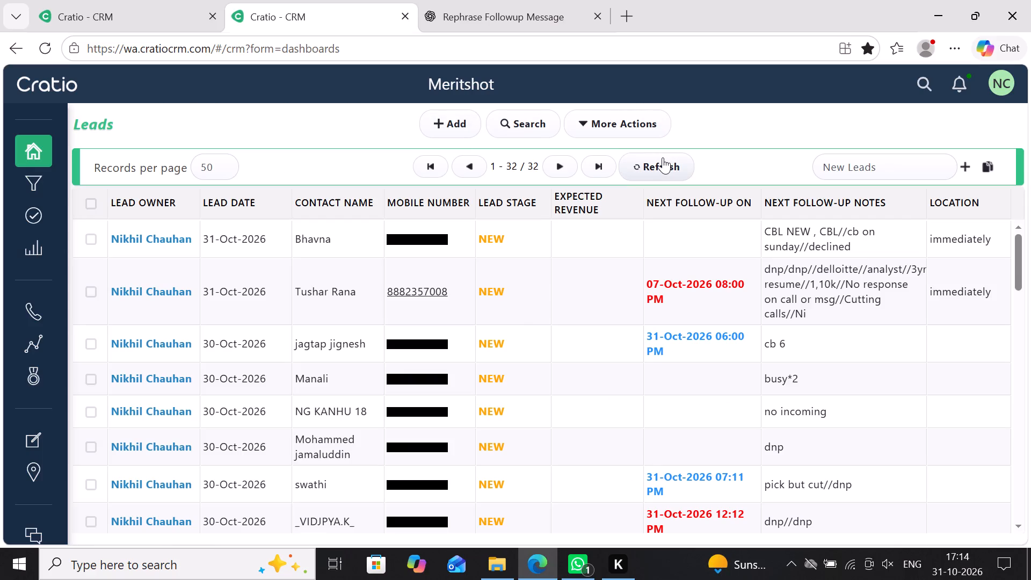
click(243, 228)
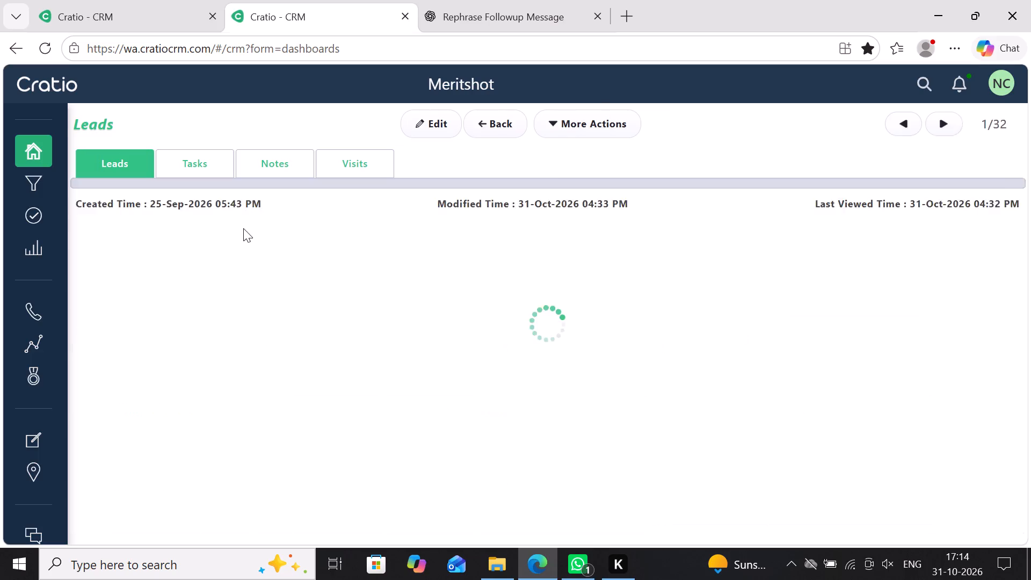
click(502, 136)
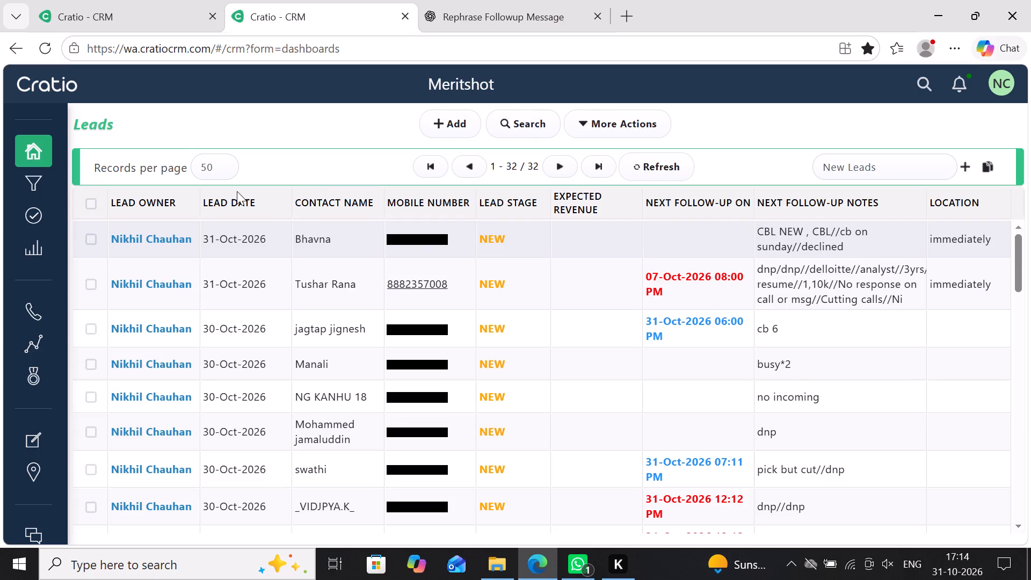
click(237, 191)
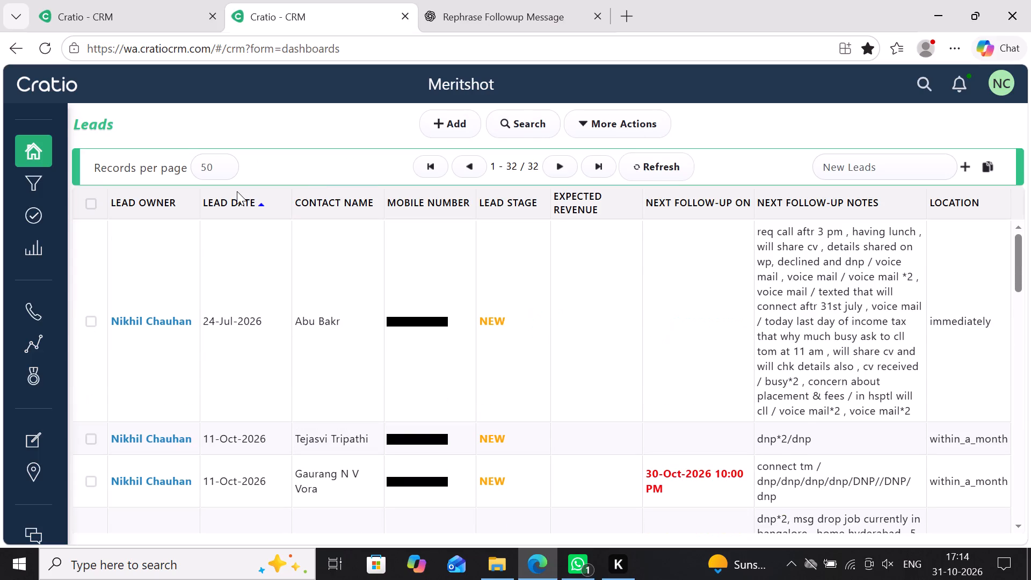
click(237, 191)
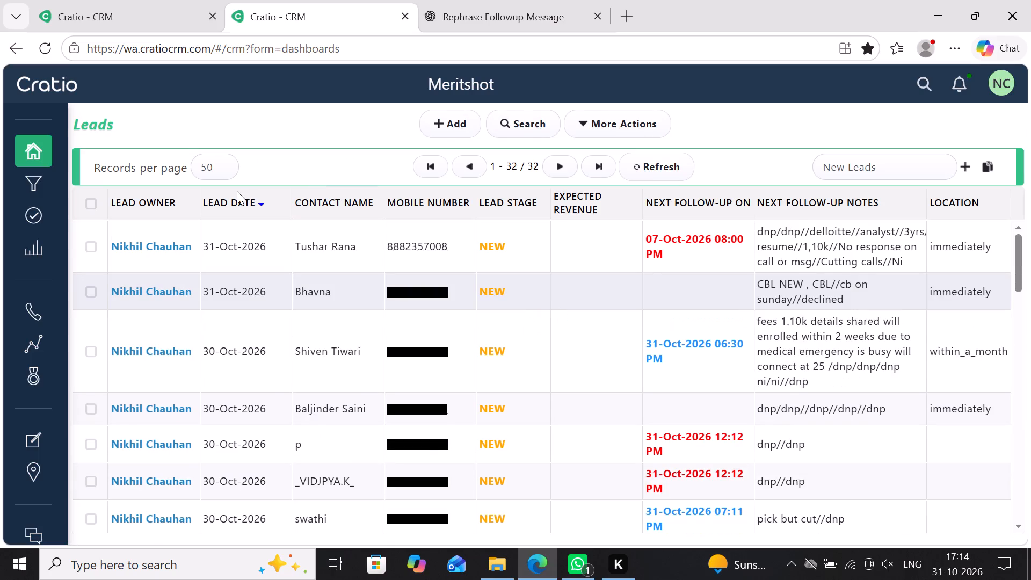
click(237, 192)
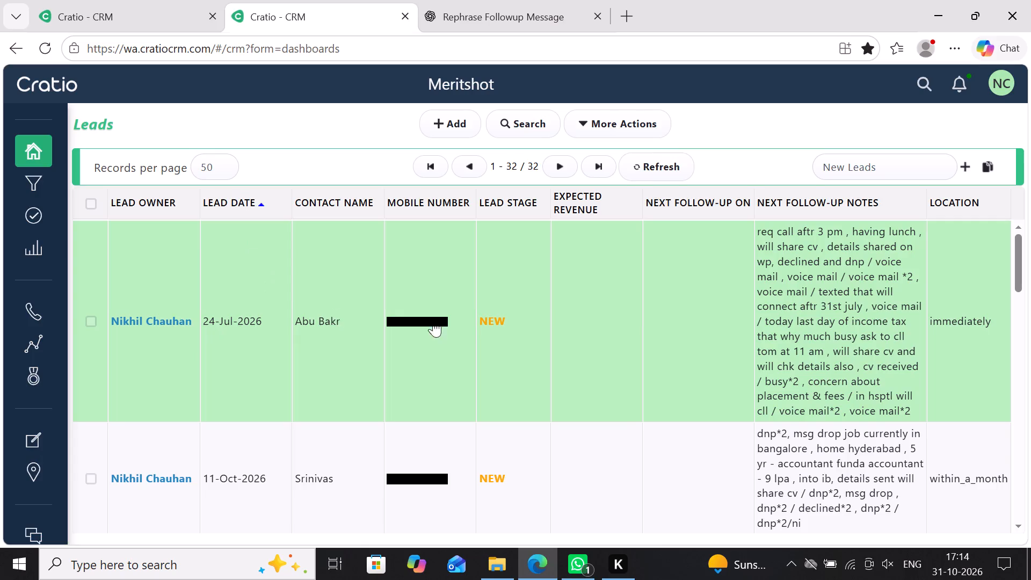
Open the lead dated 24-Jul-2026 for editing and review its details and Next Follow-up Notes.
click(349, 297)
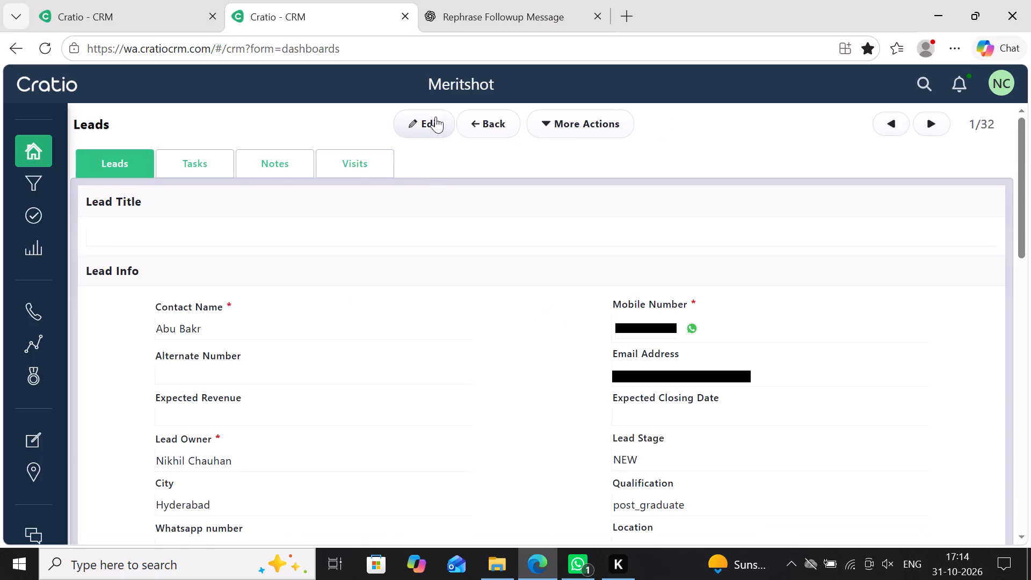
click(435, 117)
scroll(551, 374, down, 15)
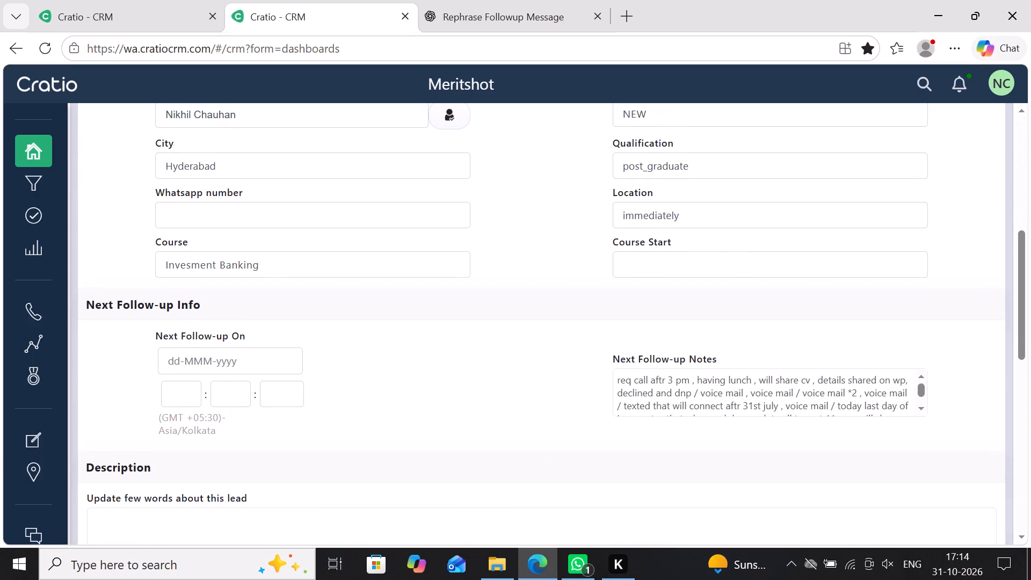
scroll(671, 393, down, 3)
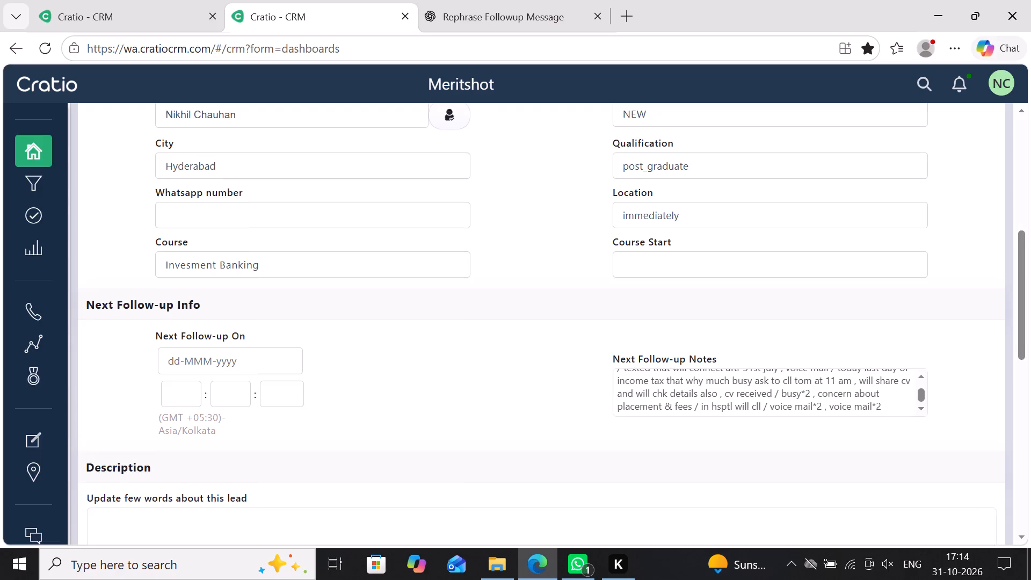
scroll(671, 393, down, 1)
scroll(503, 247, up, 8)
scroll(503, 247, down, 7)
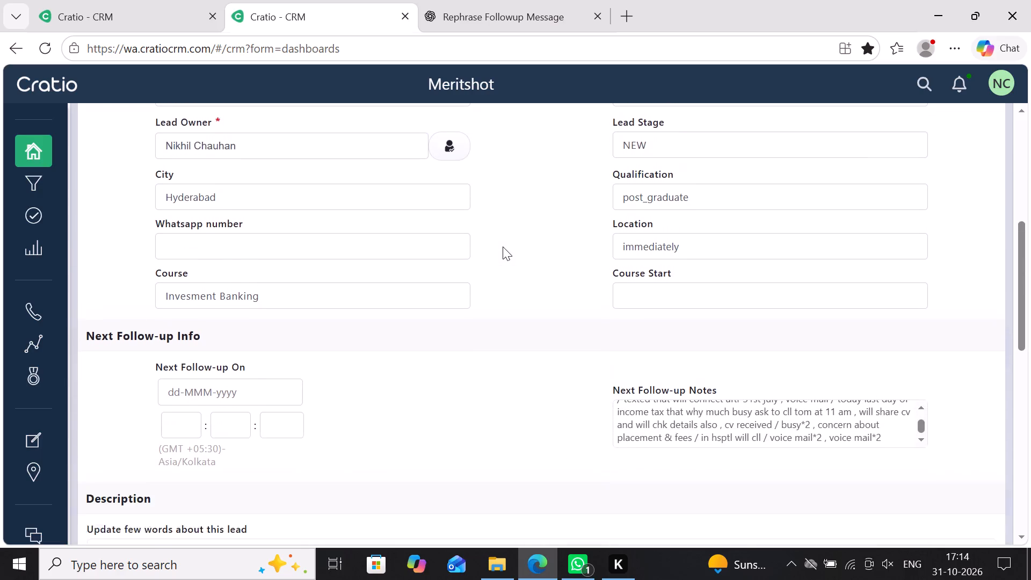
scroll(503, 247, up, 6)
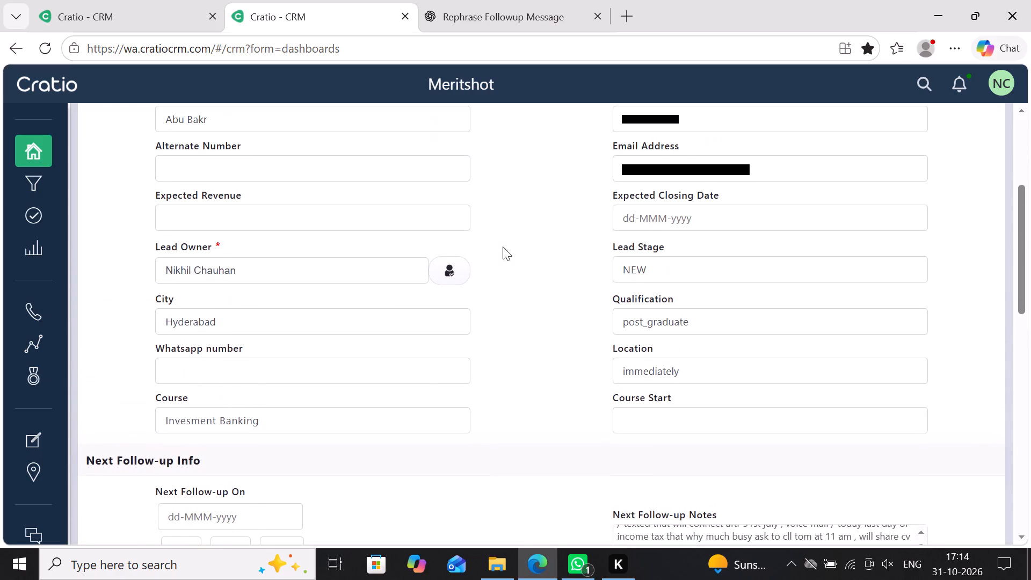
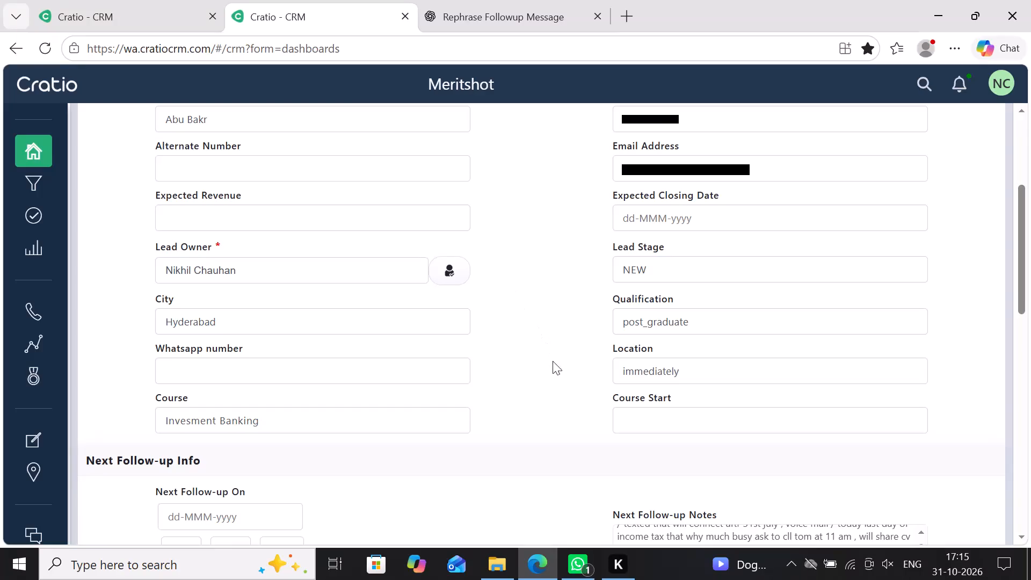
Review the Next Follow-up Notes of lead record 1 of 32 and append "//cb in 10 min" to them.
scroll(587, 402, down, 2)
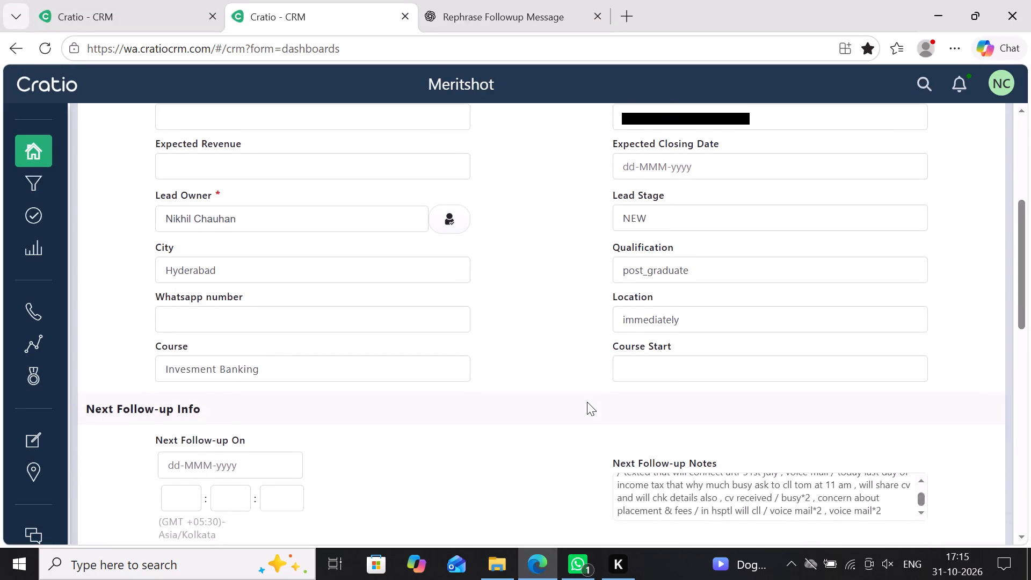
scroll(587, 402, down, 1)
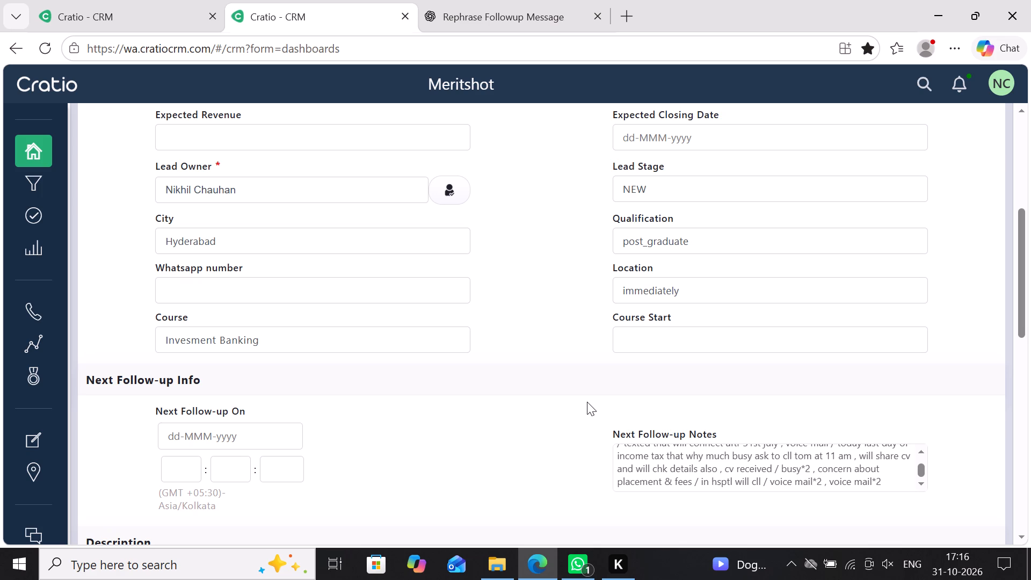
scroll(698, 467, up, 8)
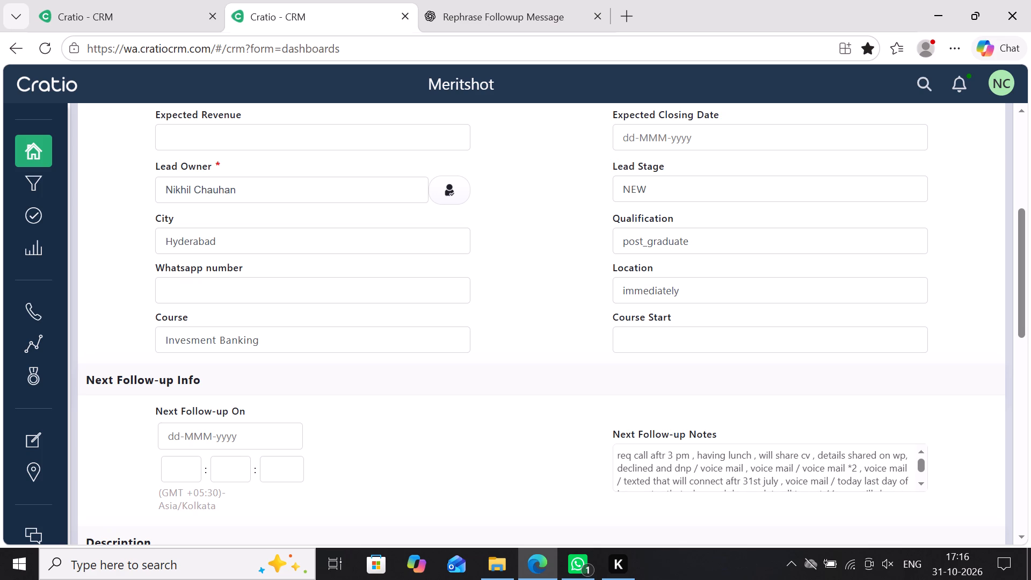
scroll(698, 467, down, 7)
click(888, 479)
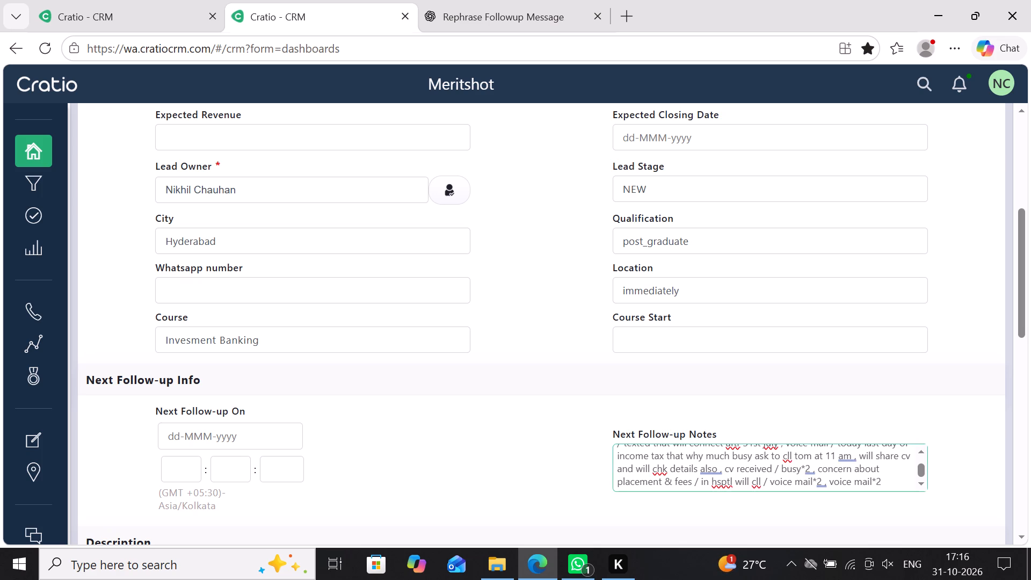
text(//)
text(cb)
key(space)
text(in 10 ,)
key(BackSpace)
text(min)
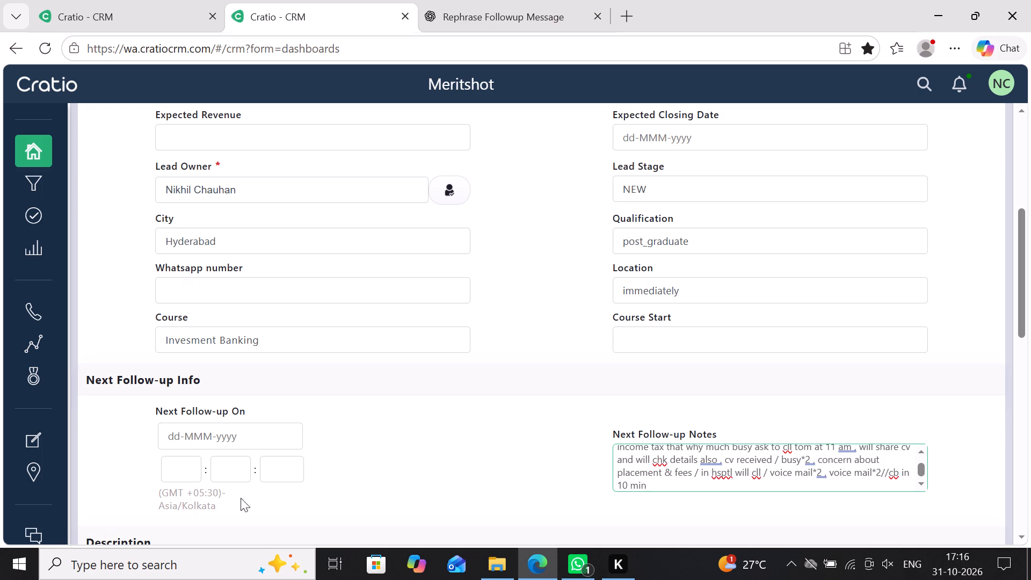
Set Next Follow-up On for lead record 1 of 32 to 31-Oct-2026, 05:40 PM, and save the record.
click(250, 423)
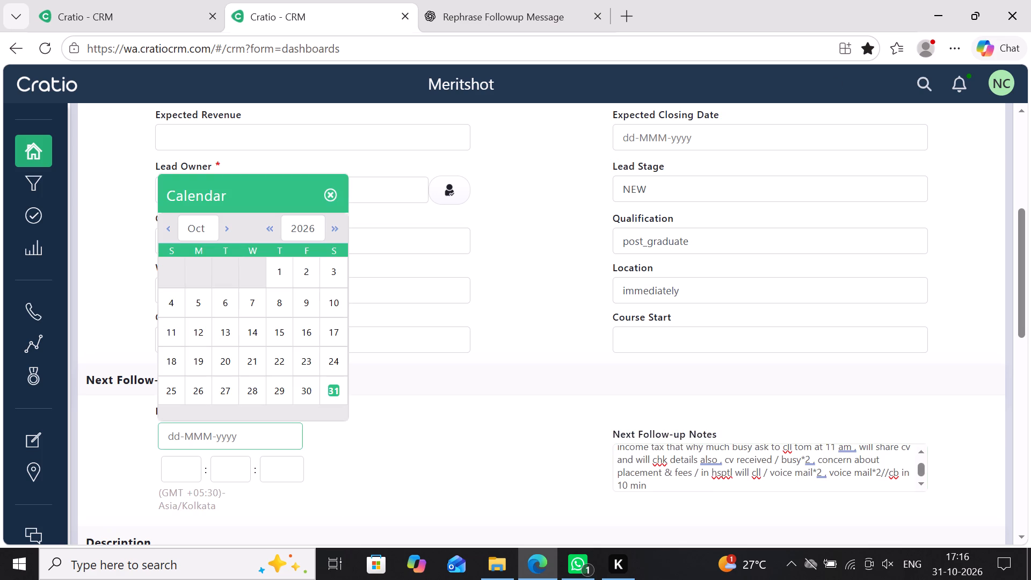
click(333, 387)
click(181, 466)
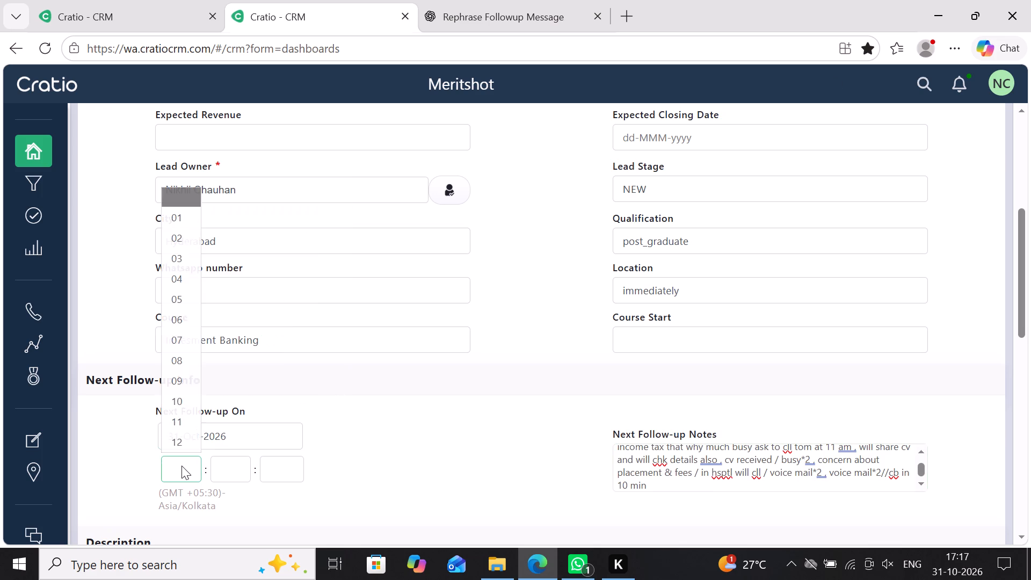
click(175, 292)
click(226, 462)
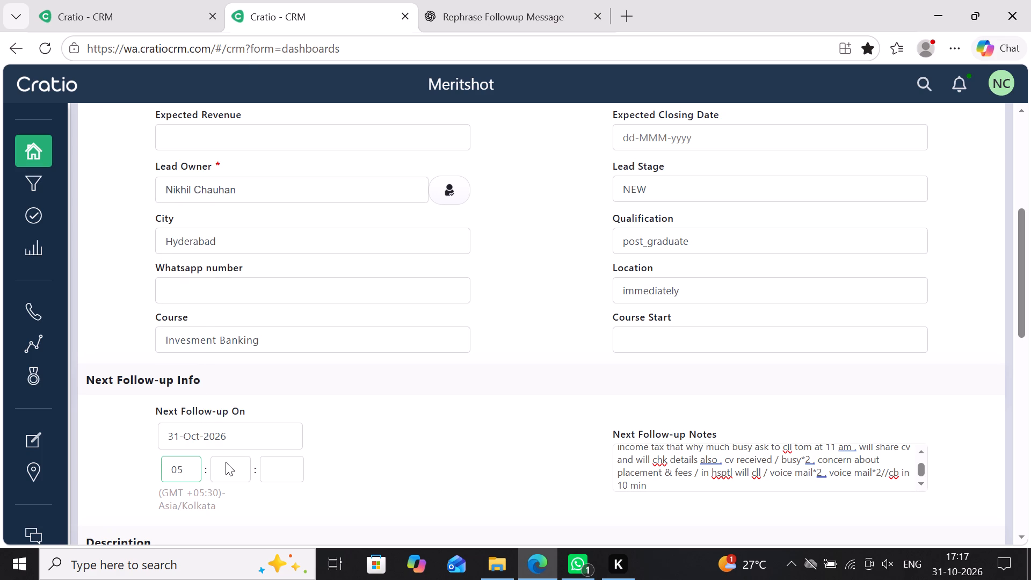
scroll(236, 349, down, 7)
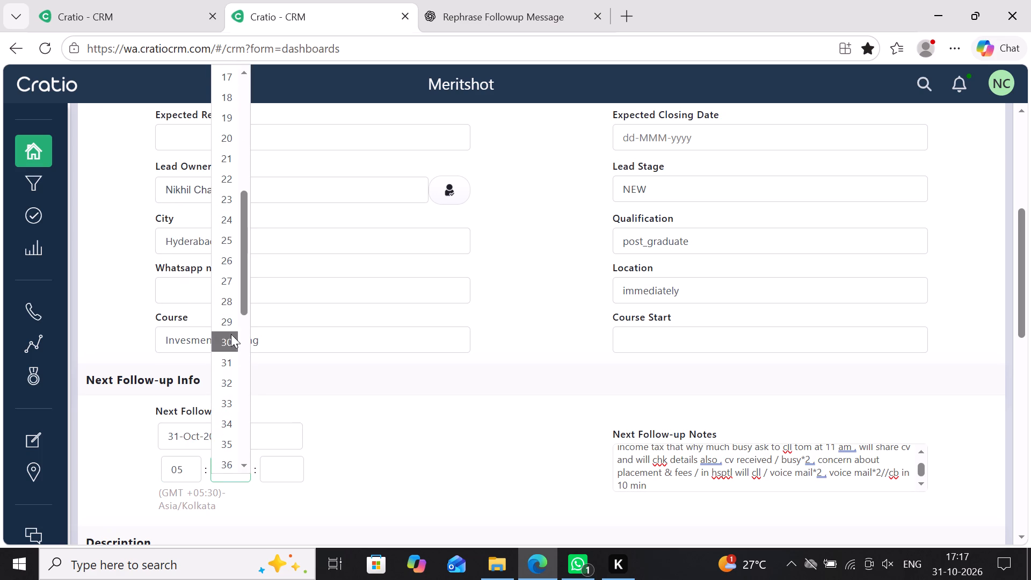
scroll(226, 432, down, 4)
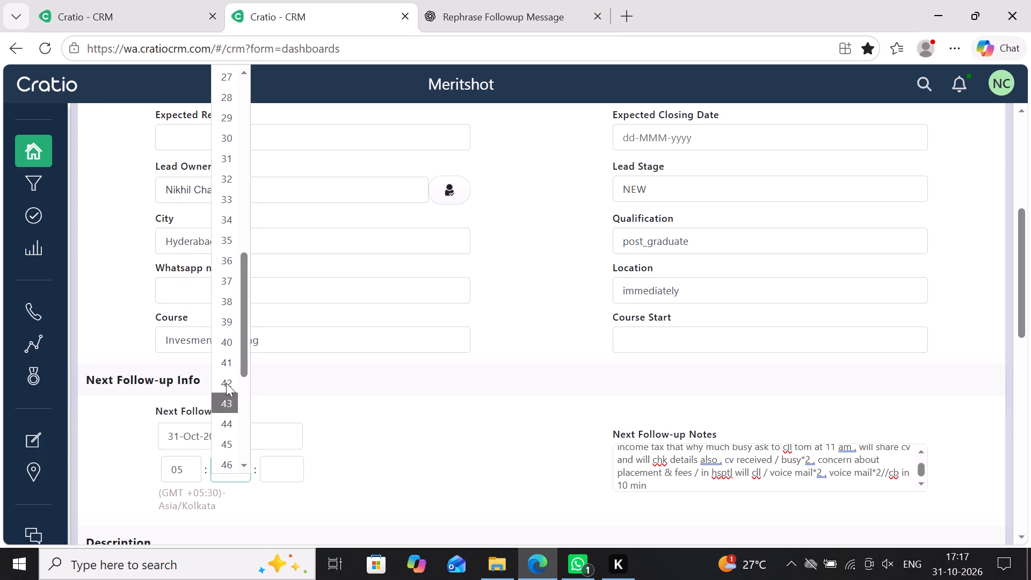
click(227, 346)
click(280, 476)
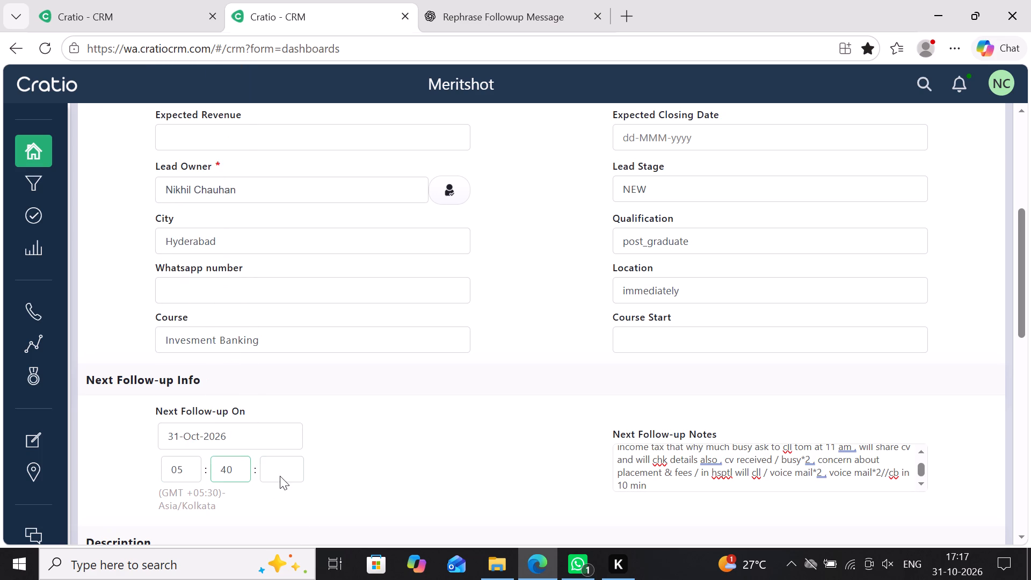
click(283, 536)
scroll(528, 449, up, 20)
scroll(528, 449, up, 4)
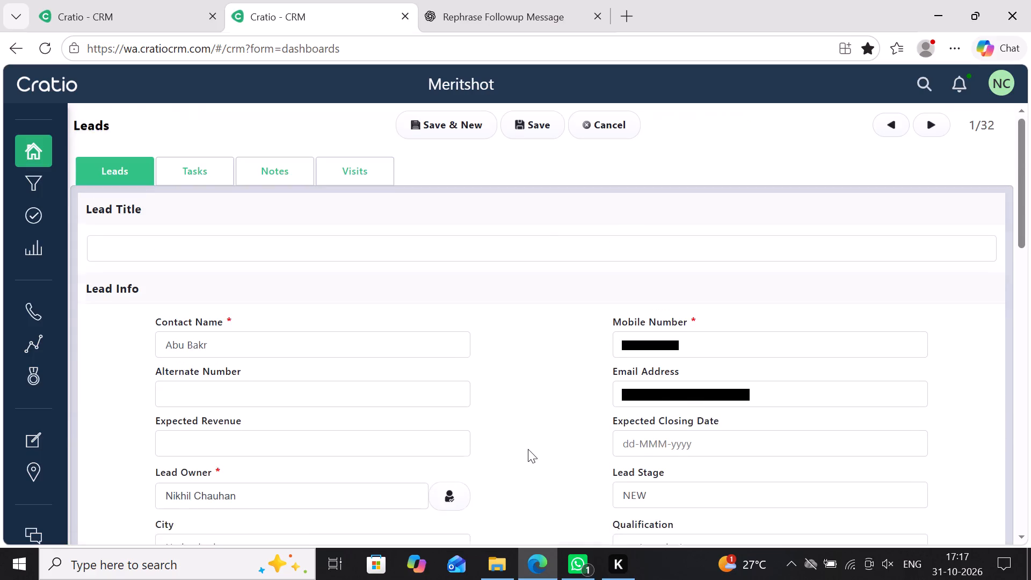
scroll(528, 449, up, 15)
click(544, 138)
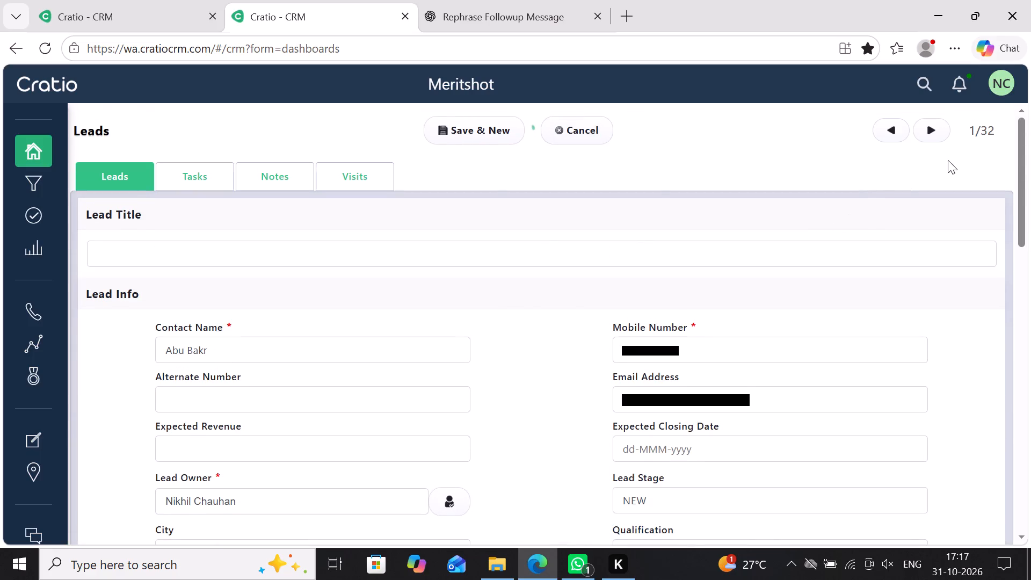
Go to lead record 2 of 32, check its follow-up notes, set its Lead Stage to CLOSED LOST, and save it.
click(934, 136)
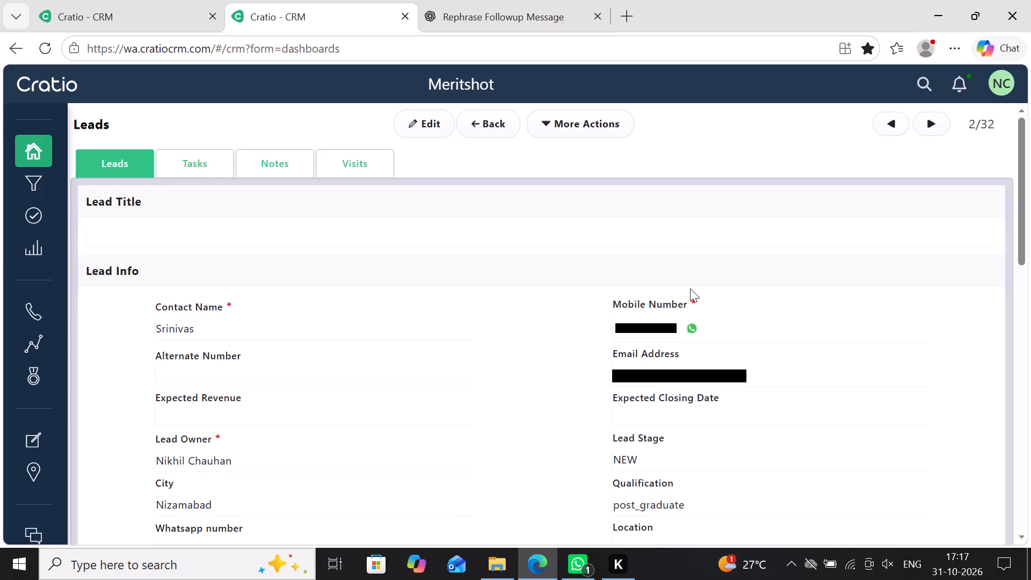
scroll(602, 357, down, 11)
scroll(602, 357, up, 1)
scroll(602, 357, down, 4)
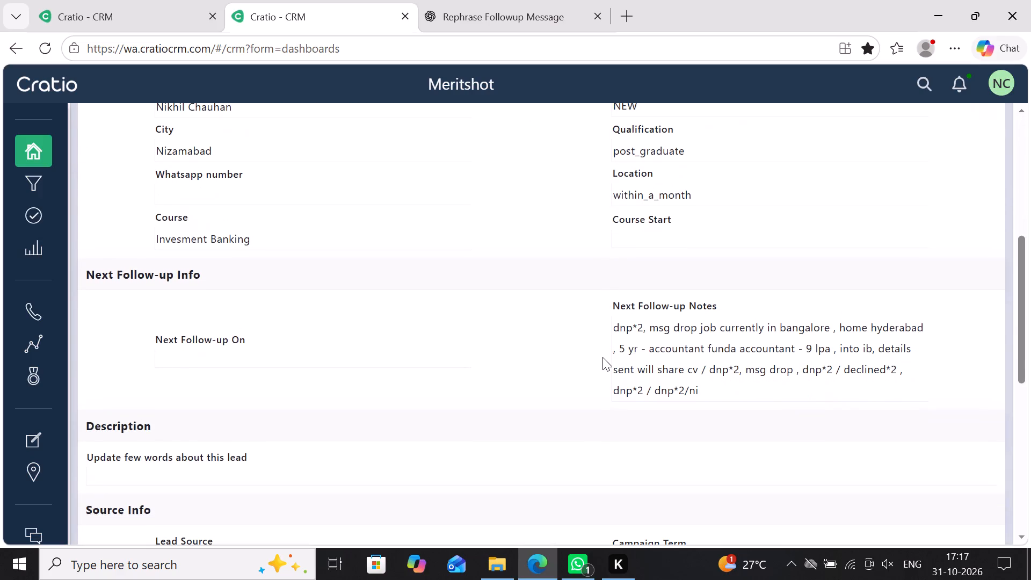
scroll(602, 357, up, 20)
scroll(602, 357, up, 18)
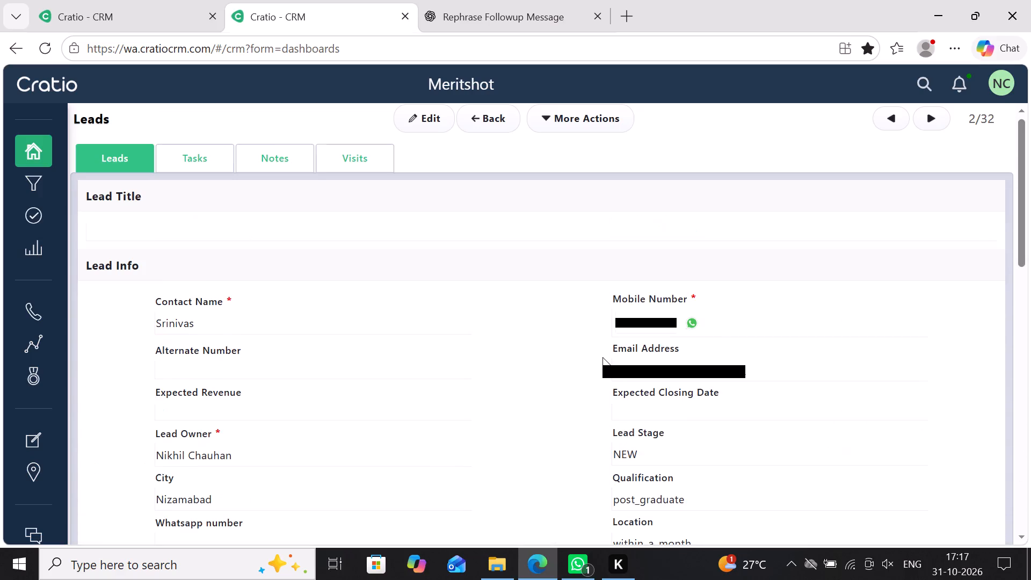
scroll(602, 357, up, 20)
scroll(602, 357, up, 10)
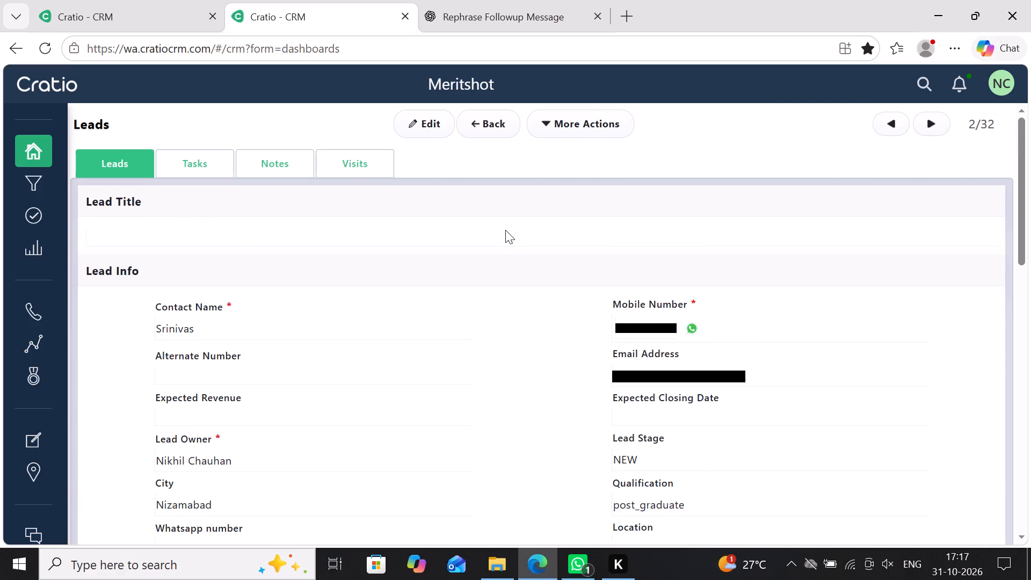
click(424, 122)
scroll(540, 359, down, 5)
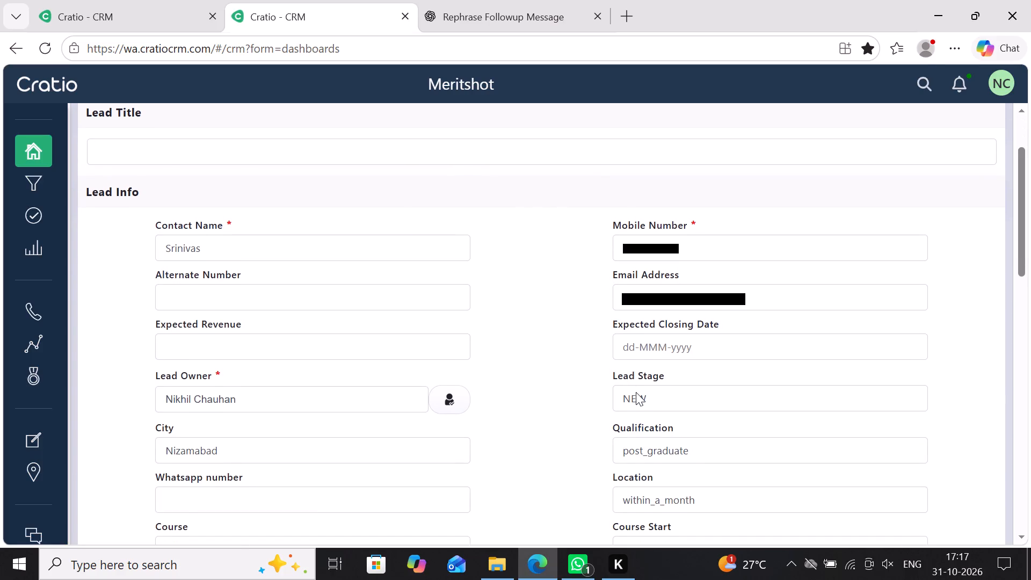
click(636, 392)
click(648, 227)
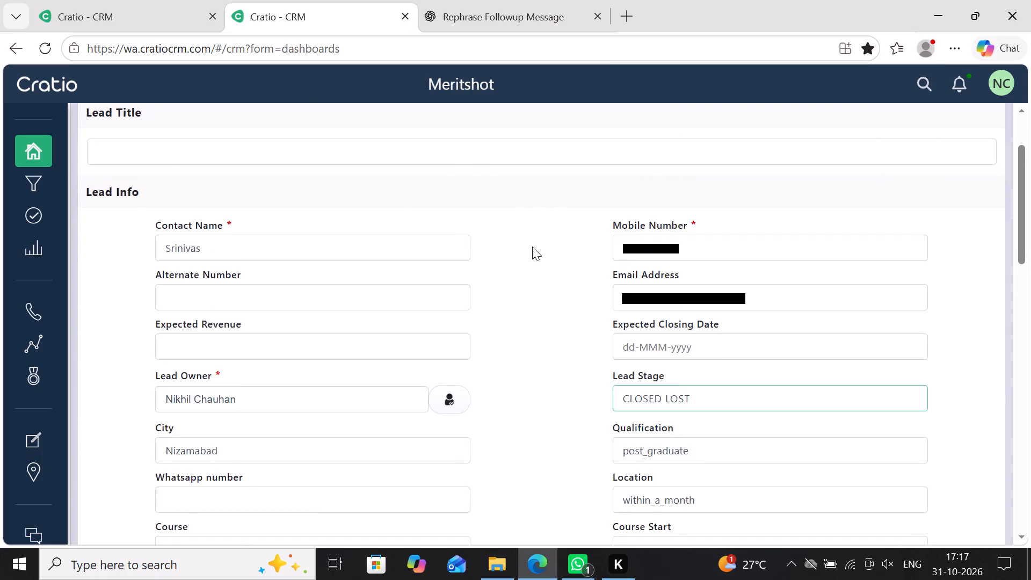
scroll(513, 250, up, 20)
scroll(513, 250, up, 14)
click(532, 127)
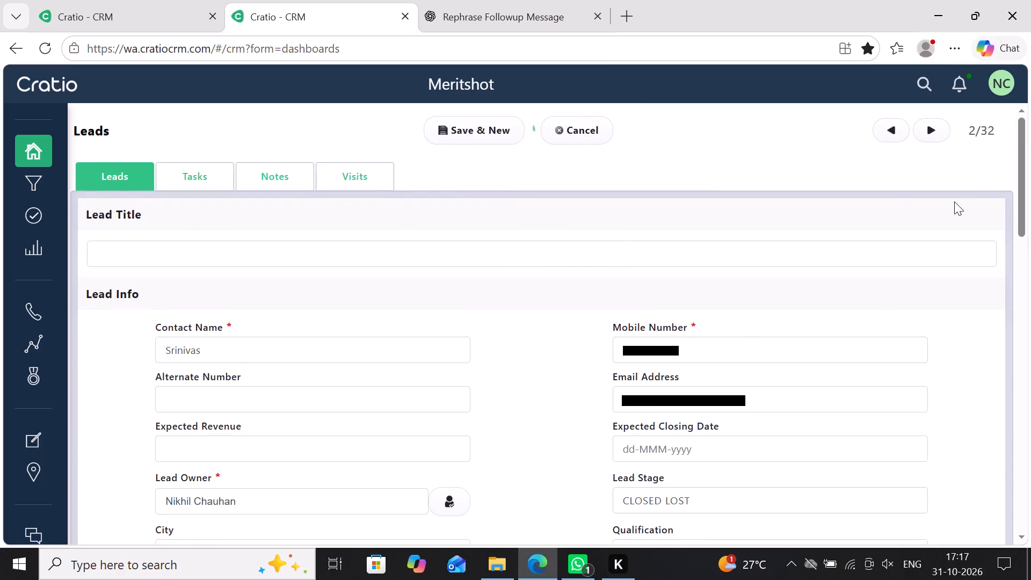
Return to the New Leads list by way of the following record and sort it by Lead Date, oldest first.
click(939, 137)
click(934, 128)
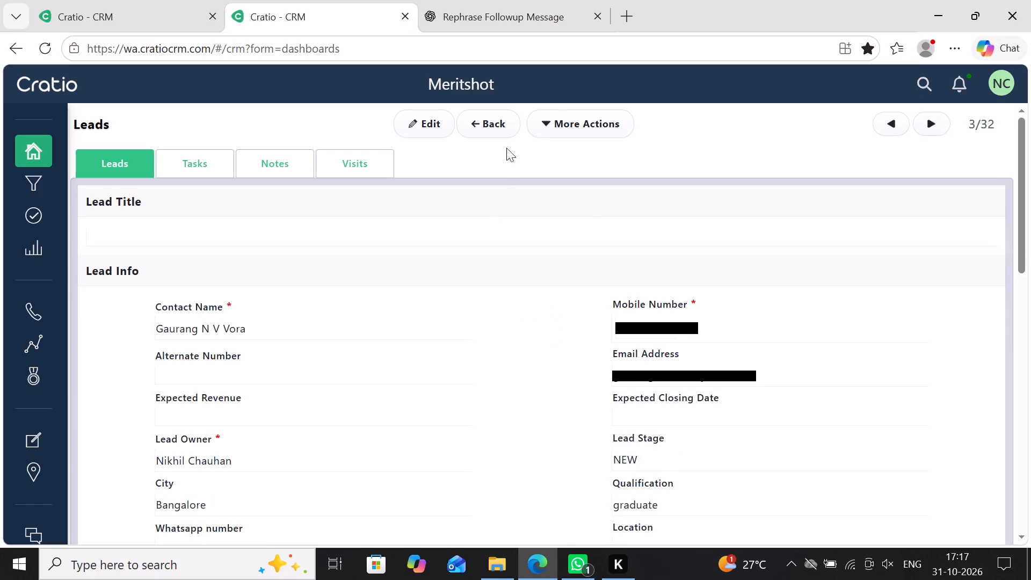
click(505, 126)
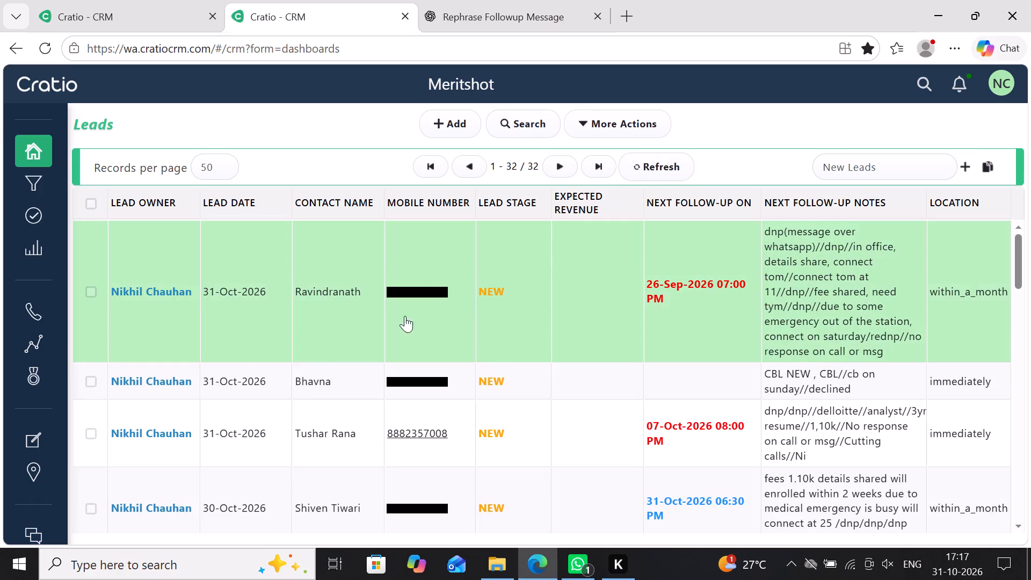
click(253, 208)
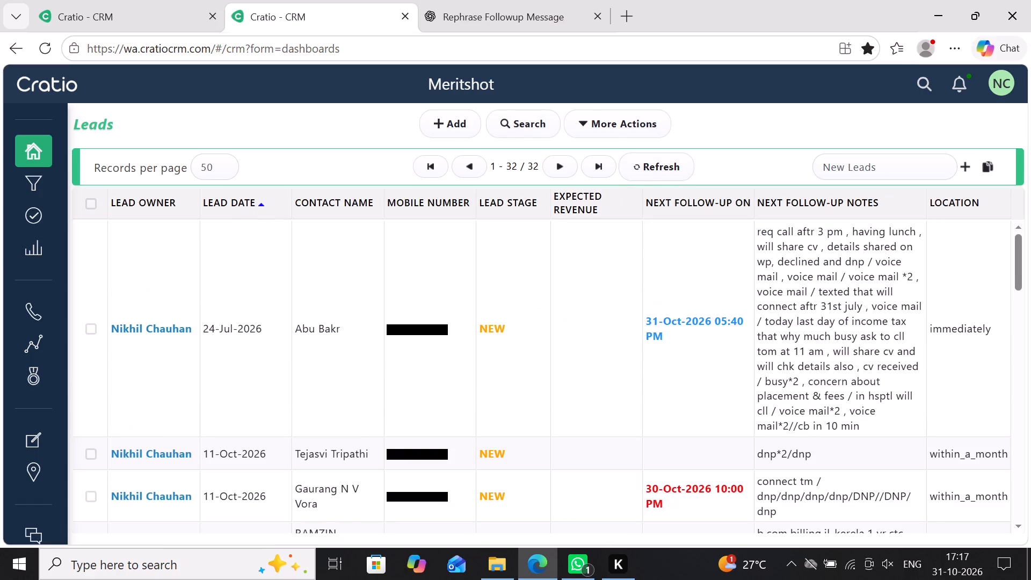
click(253, 208)
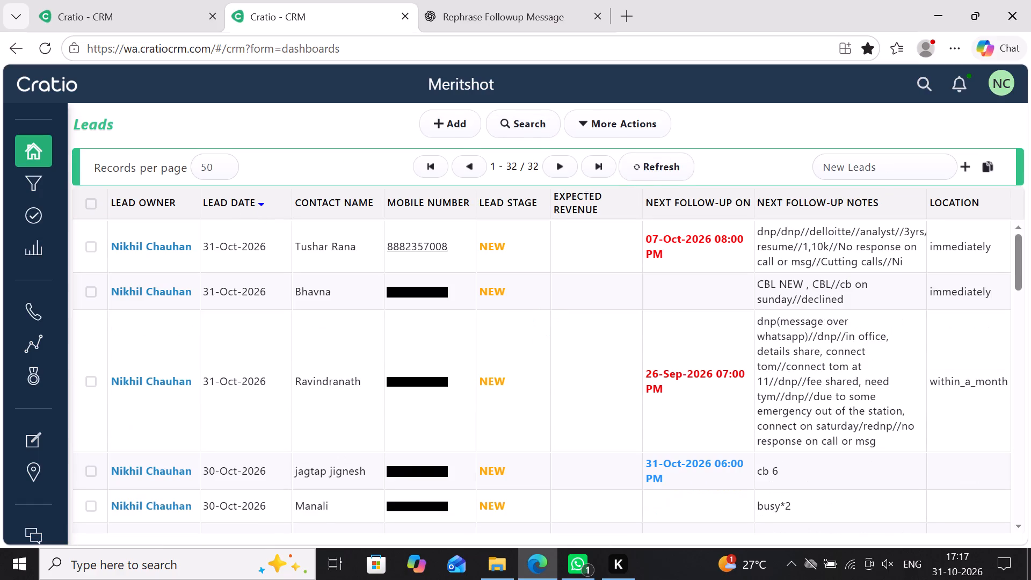
click(253, 208)
Edit the Bangalore lead dated 11-Oct-2026, append "/declined" to its Next Follow-up Notes, and save the record.
scroll(357, 405, down, 4)
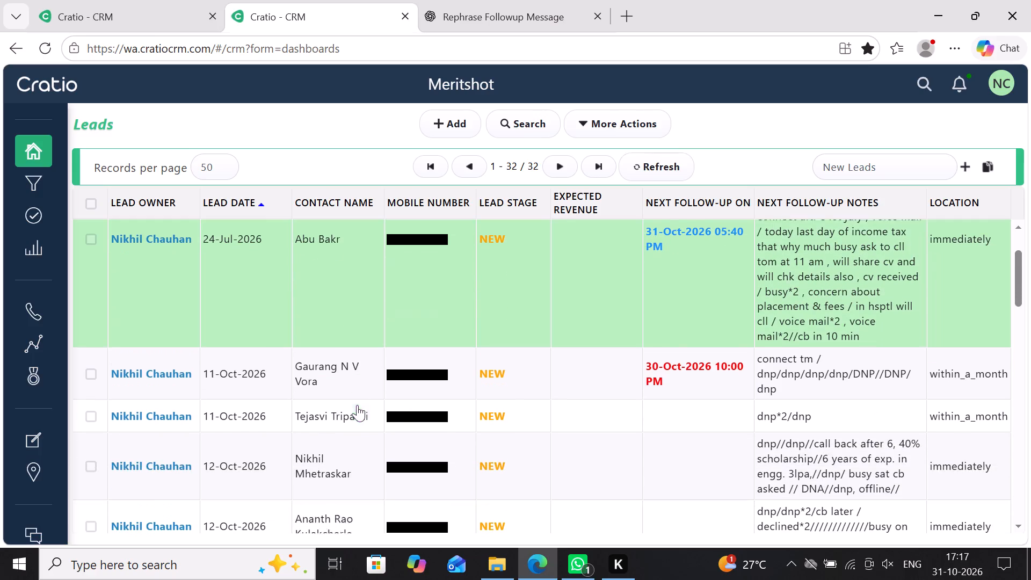
click(330, 352)
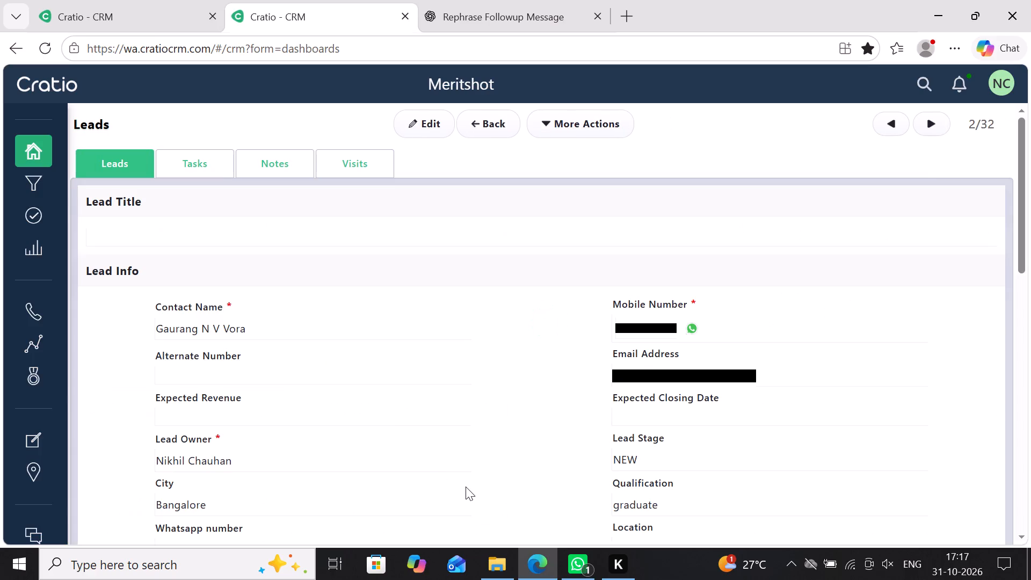
click(437, 122)
scroll(547, 431, down, 8)
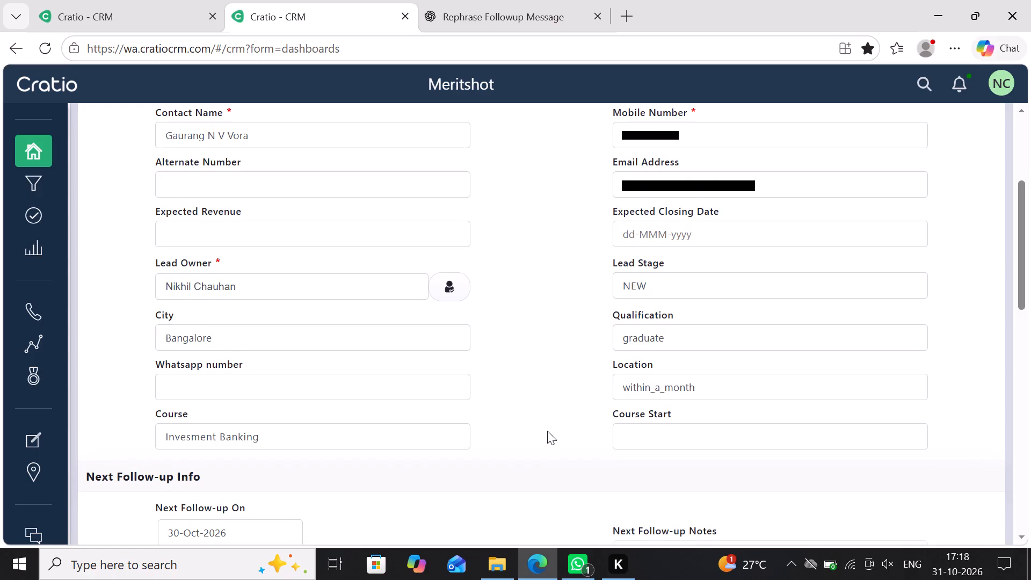
scroll(547, 430, down, 3)
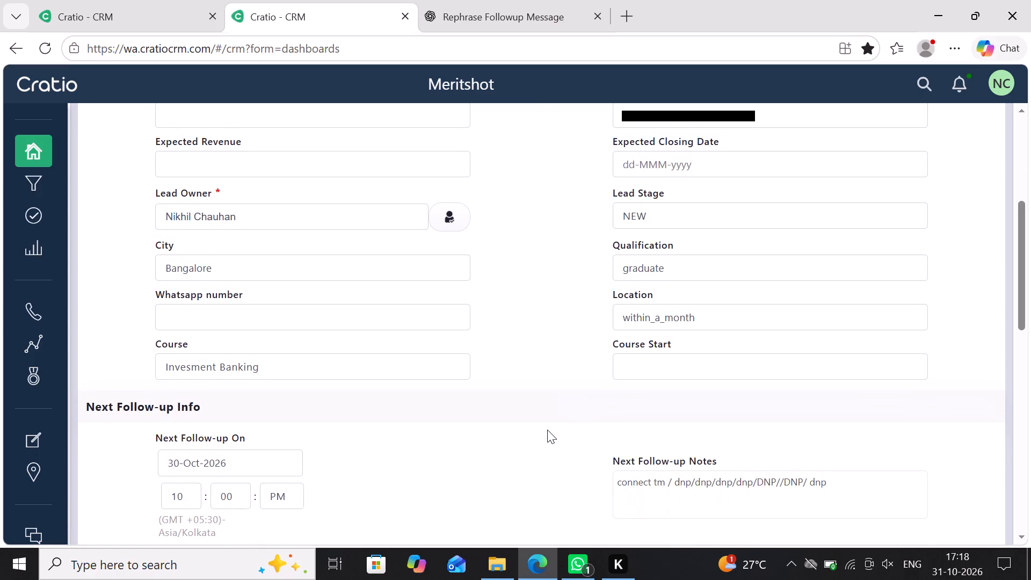
scroll(547, 430, up, 3)
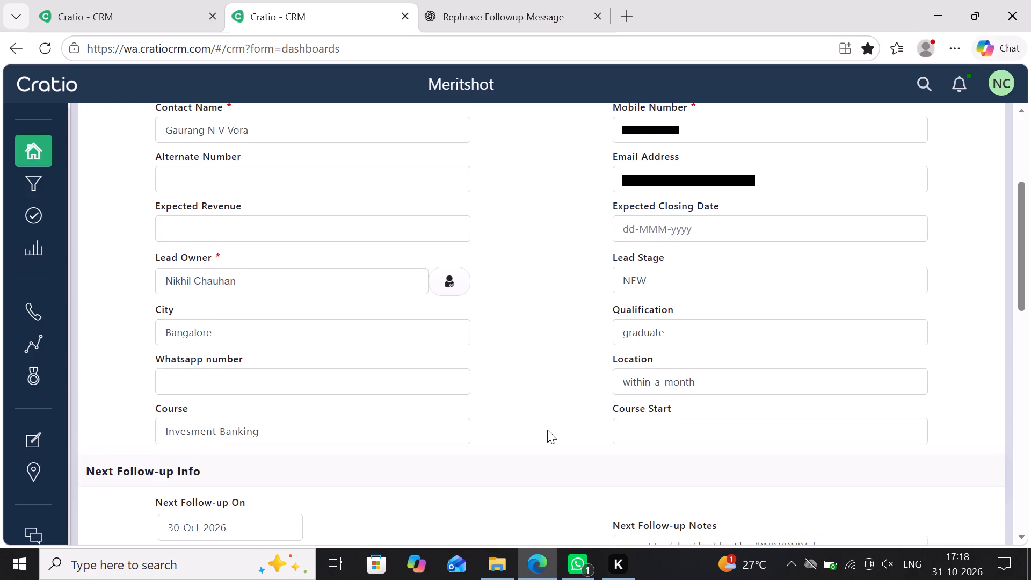
scroll(547, 430, down, 4)
click(849, 451)
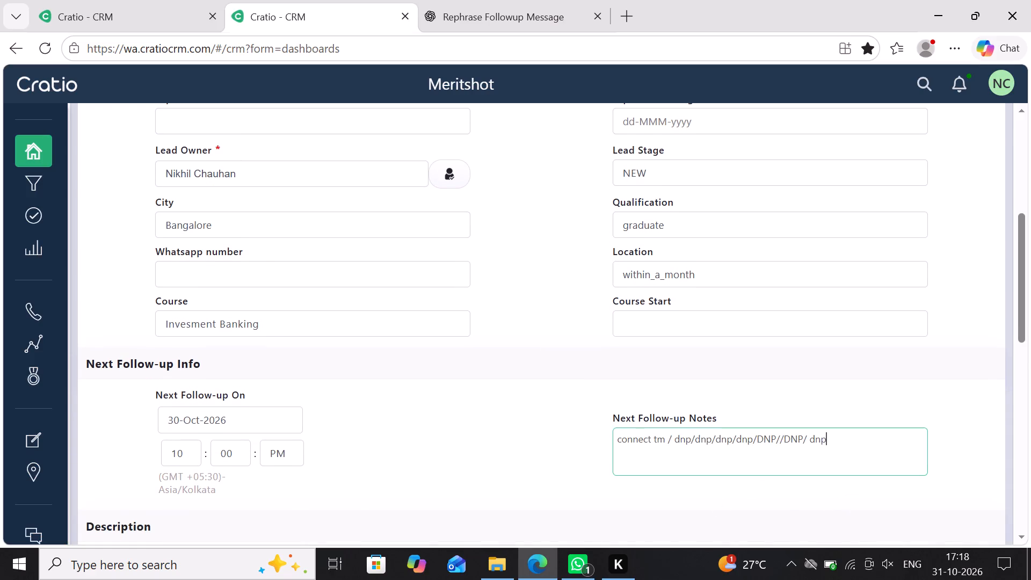
text(/decl)
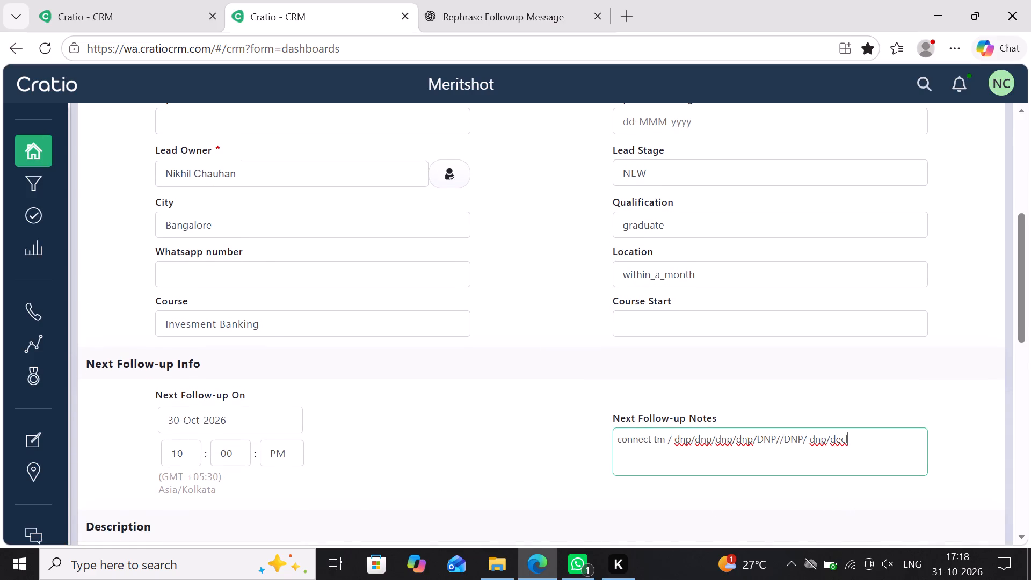
text(ined)
scroll(785, 310, up, 20)
scroll(785, 310, up, 20)
scroll(785, 310, up, 14)
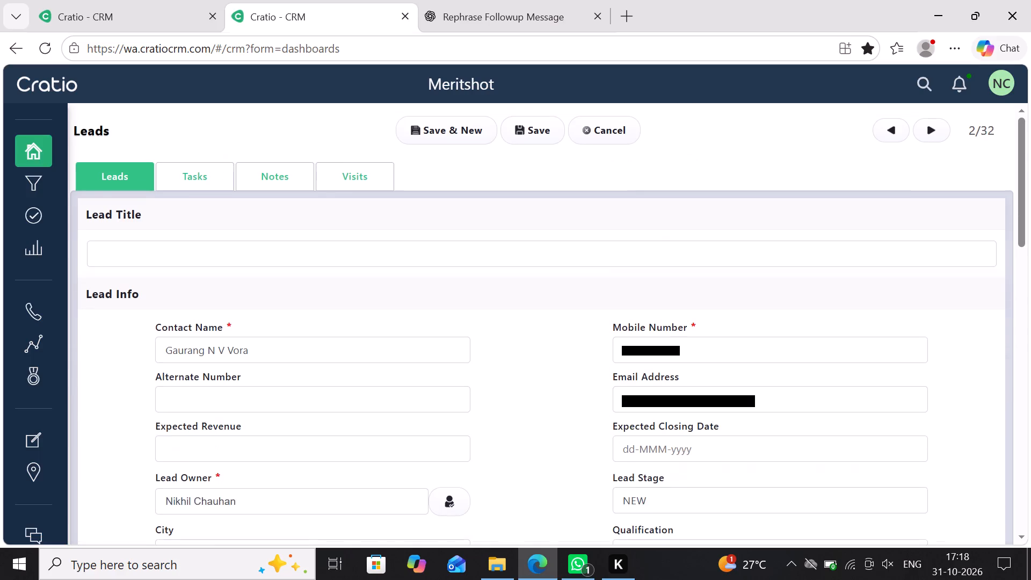
click(517, 134)
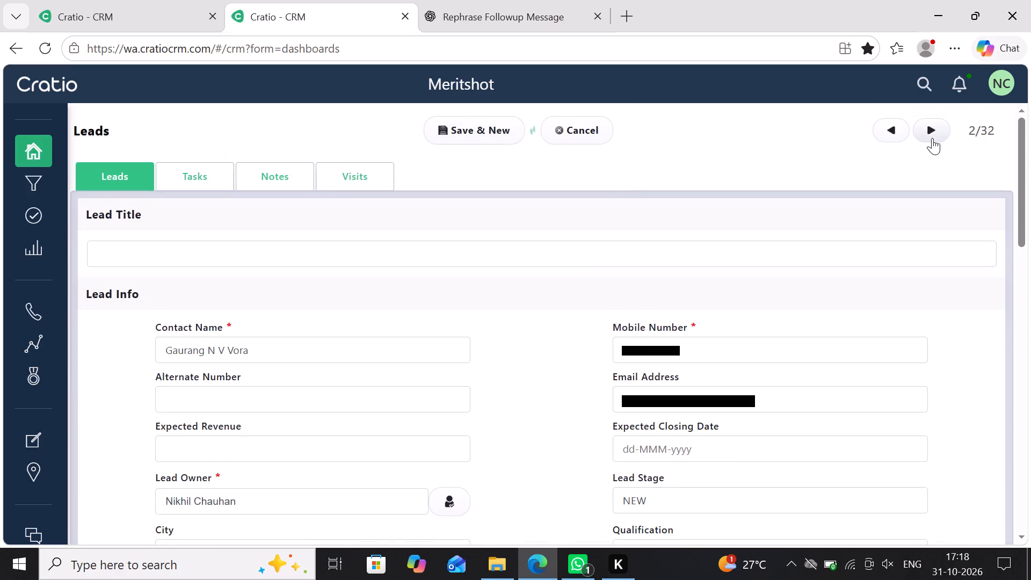
Go to lead record 3 of 32, append "//declined" to its Next Follow-up Notes, and save the record.
click(934, 130)
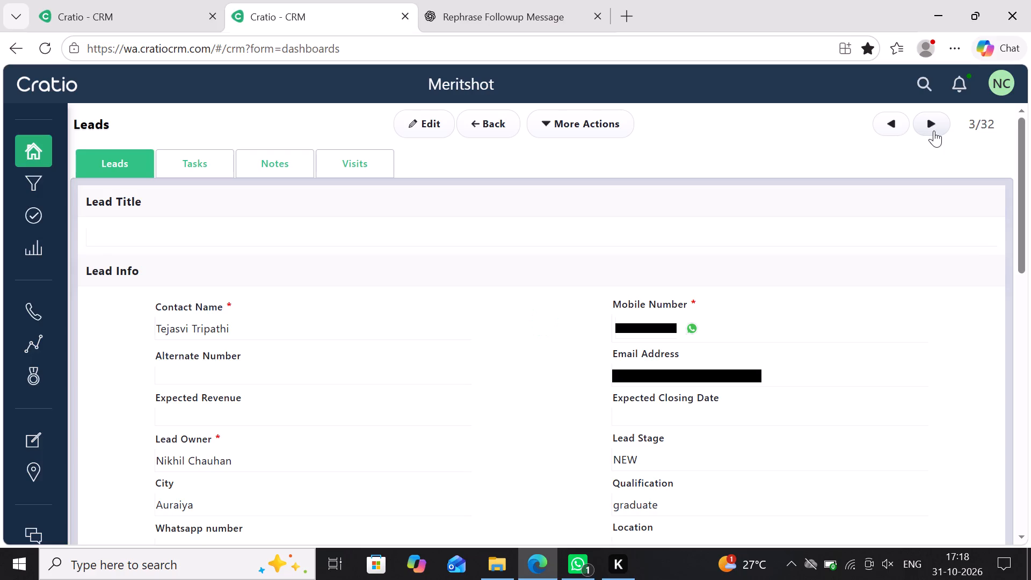
scroll(934, 130, up, 5)
scroll(827, 249, down, 8)
scroll(827, 249, up, 8)
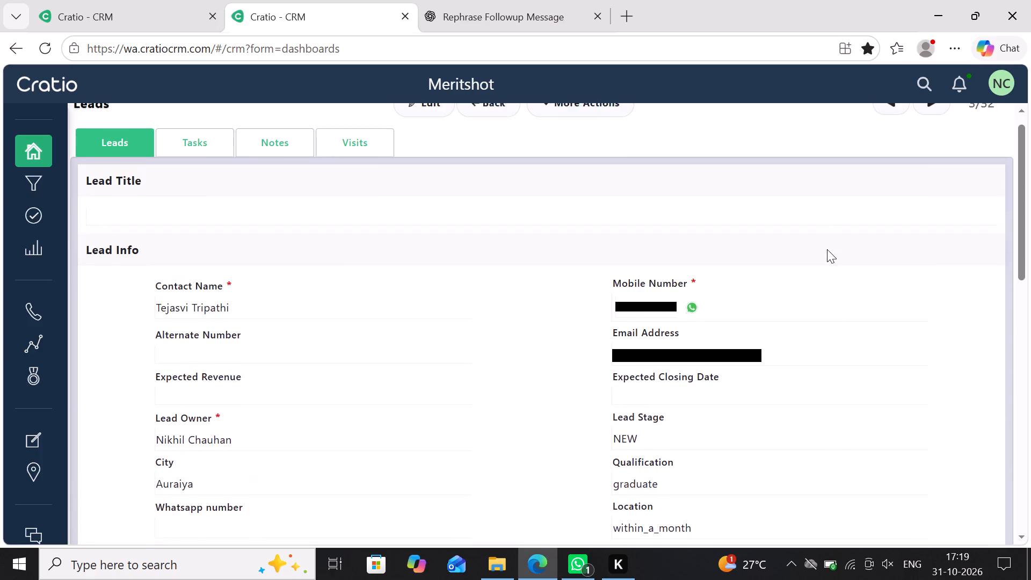
scroll(827, 249, up, 2)
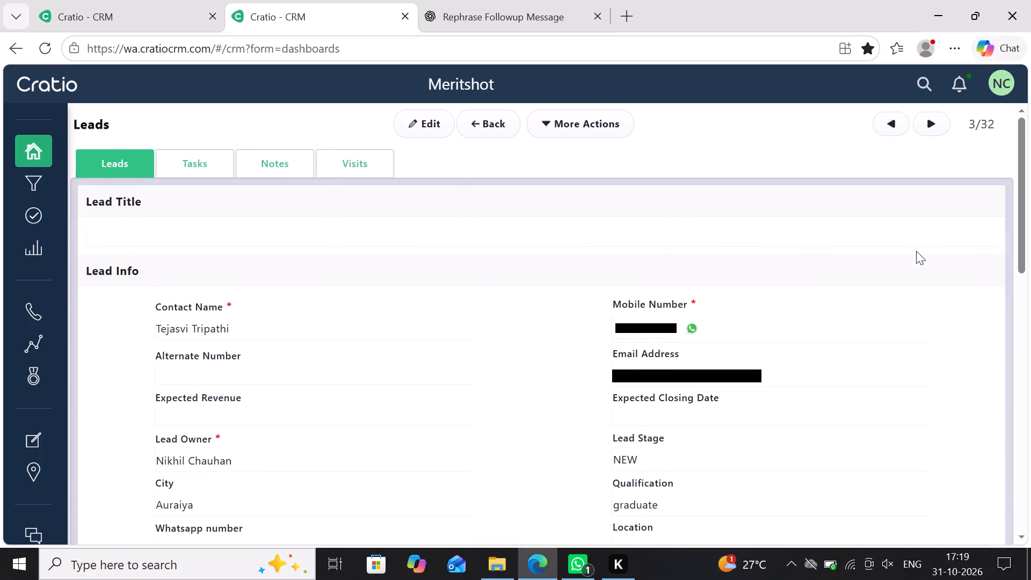
click(927, 125)
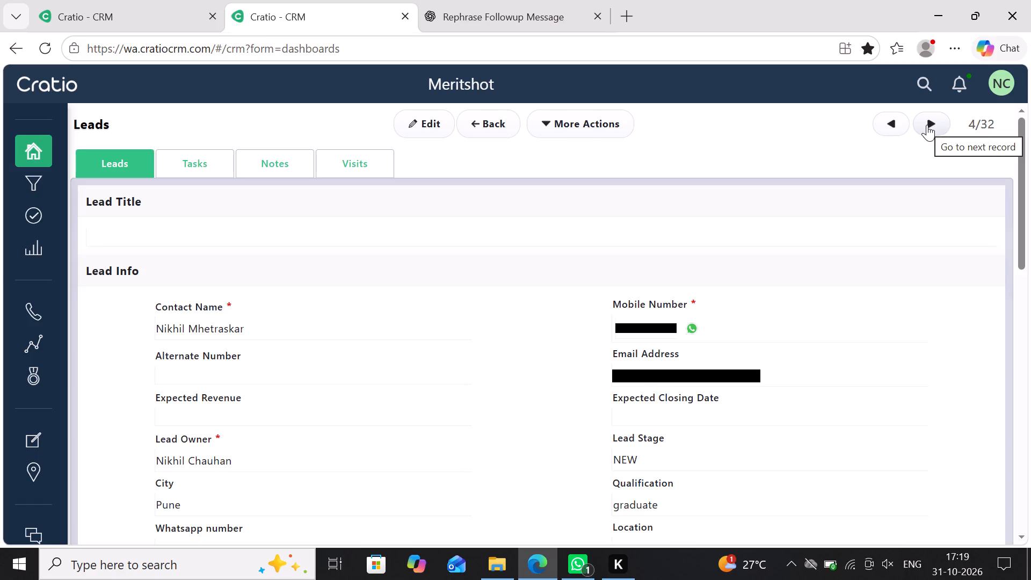
click(898, 125)
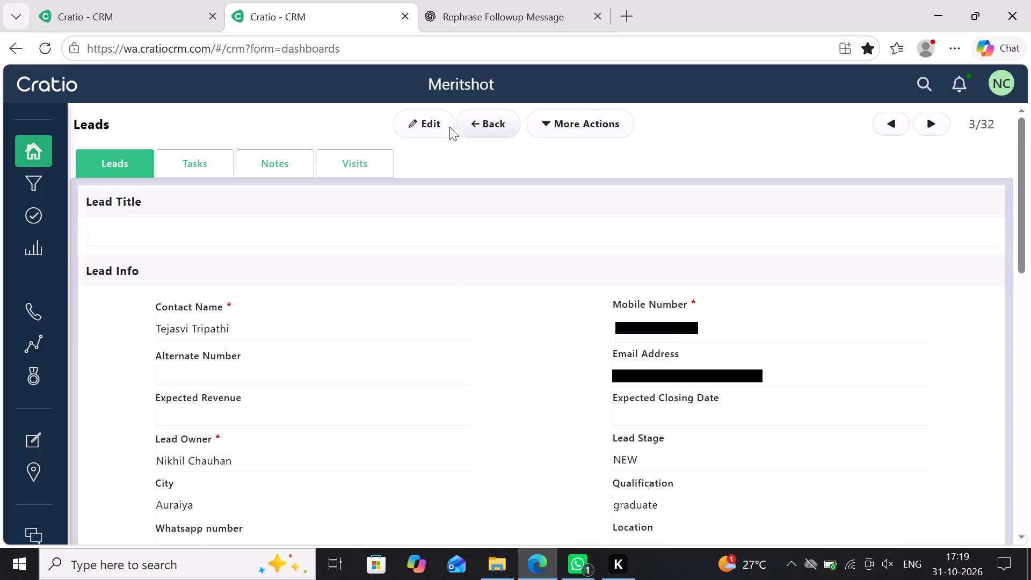
click(446, 122)
scroll(547, 384, down, 13)
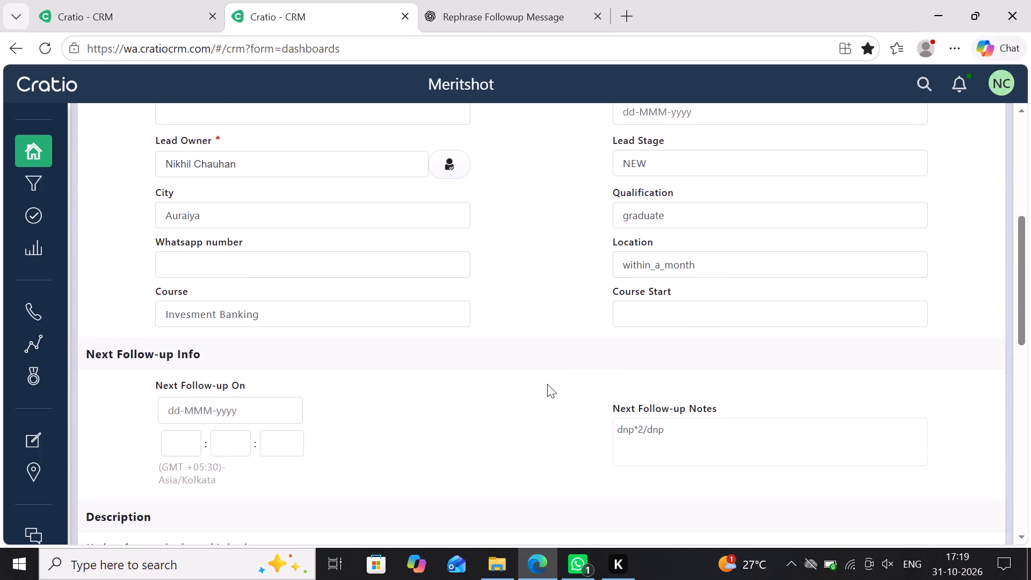
click(694, 434)
text(//declined)
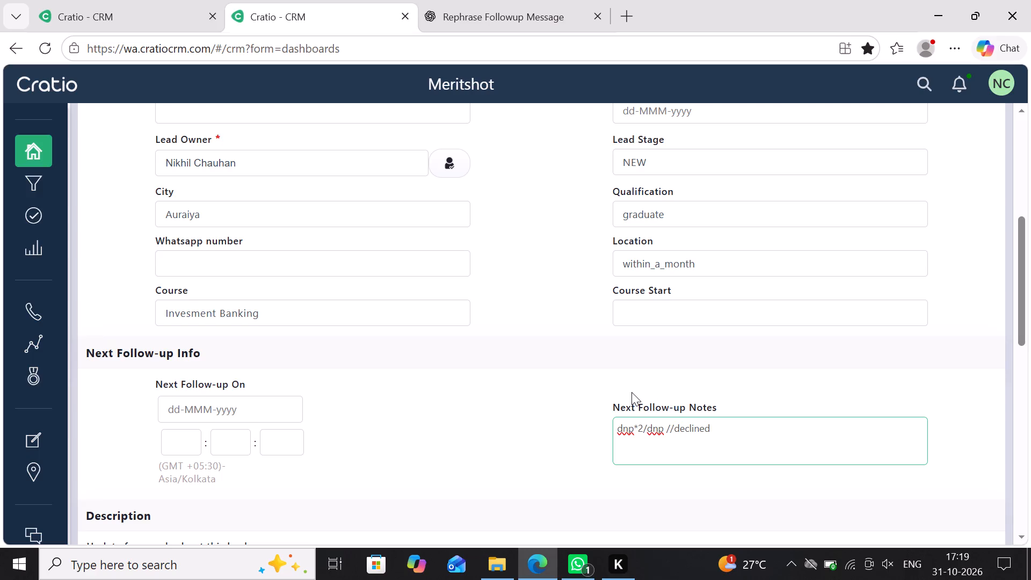
scroll(580, 308, up, 9)
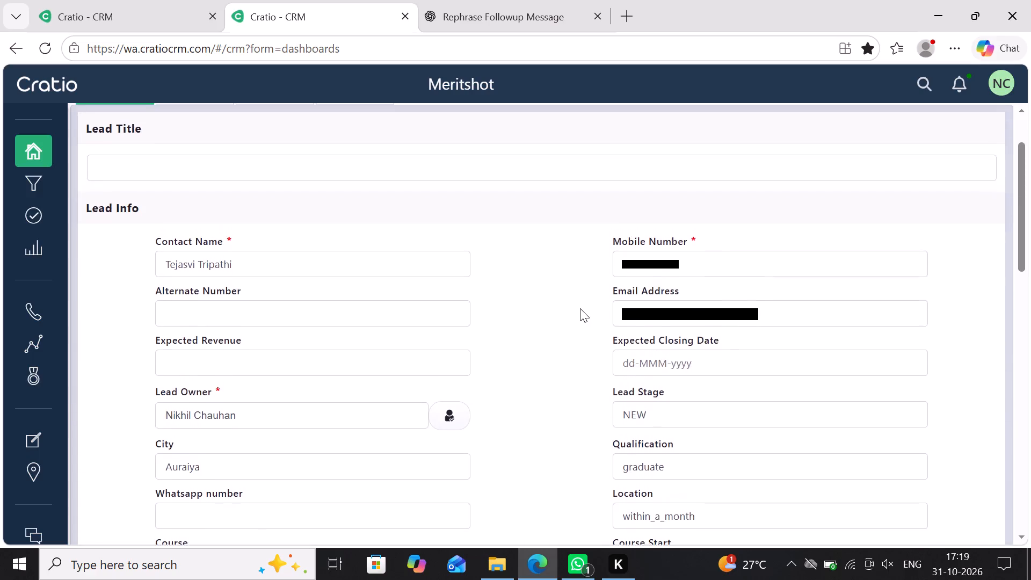
scroll(580, 308, up, 10)
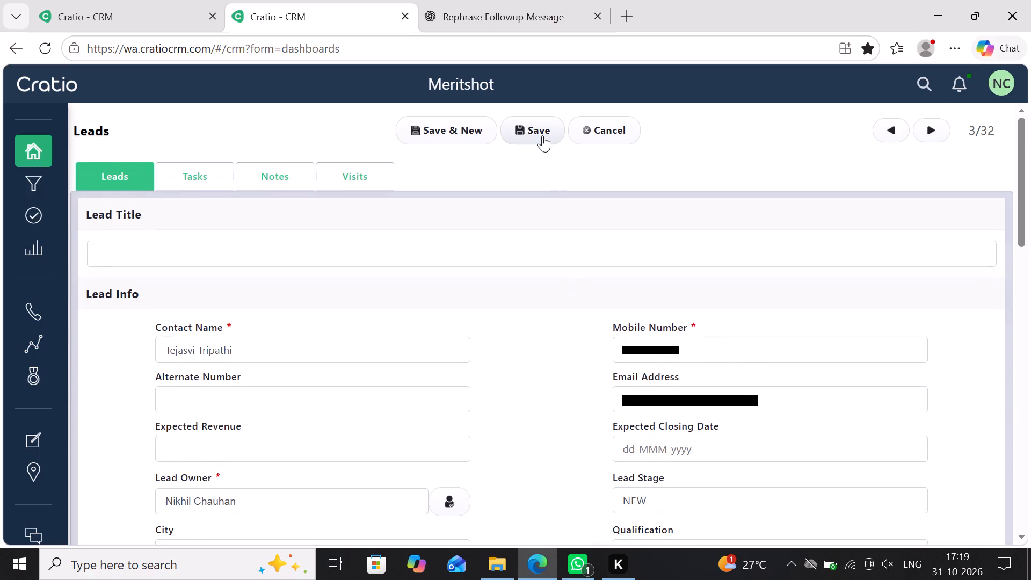
click(542, 135)
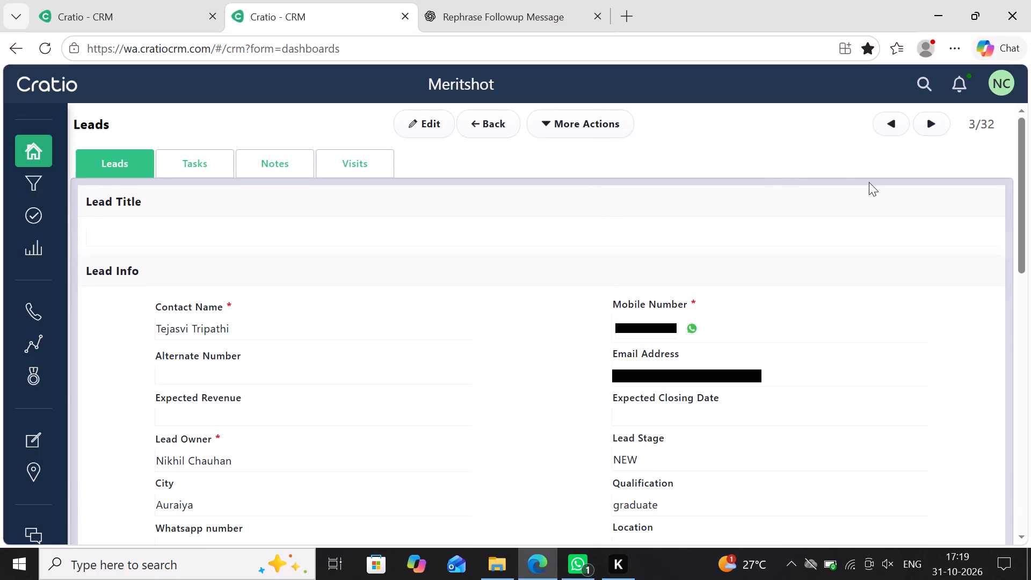
Go to lead record 4 of 32 and open it for editing at its Next Follow-up Info section.
double_click(934, 135)
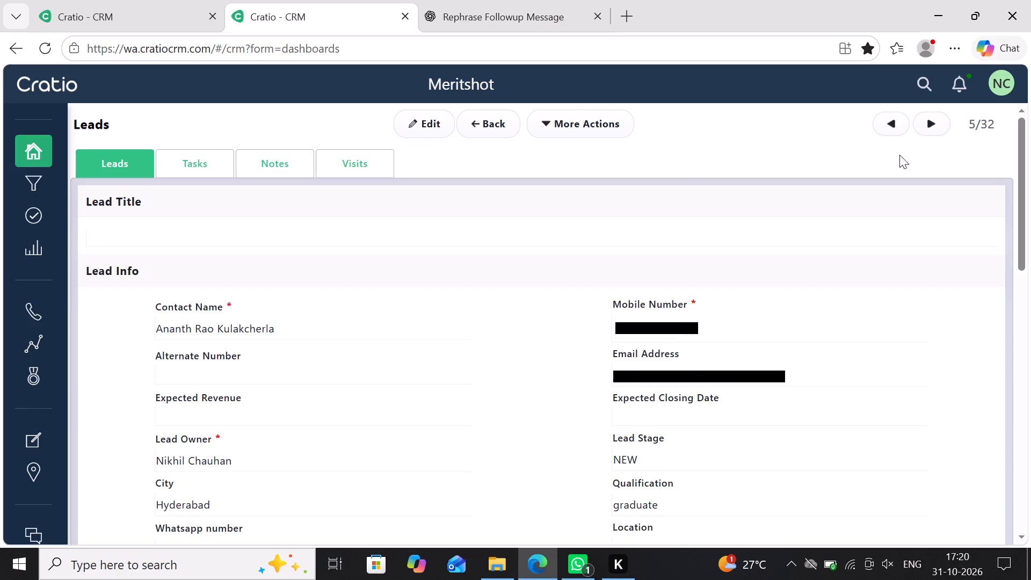
click(892, 125)
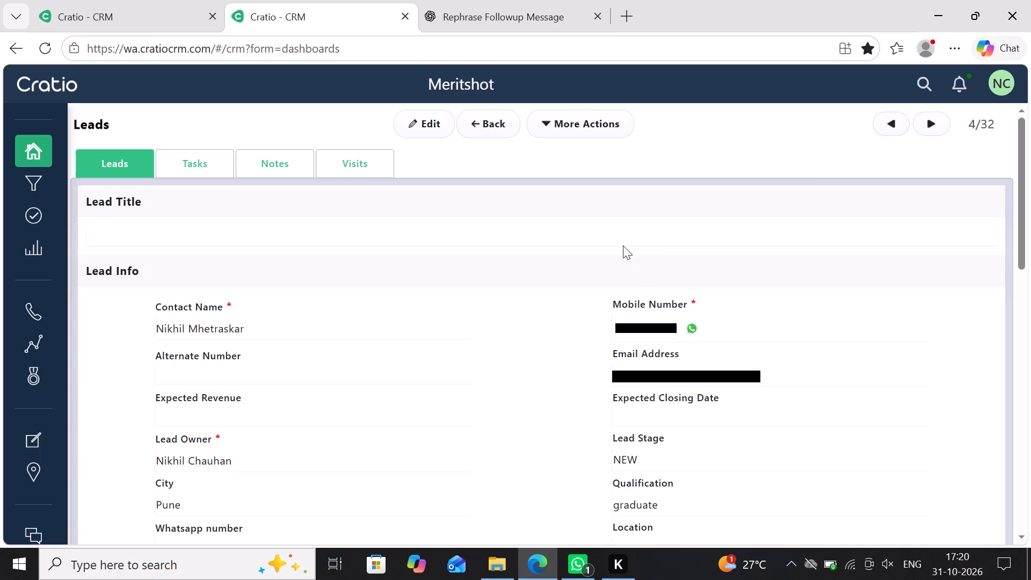
click(419, 115)
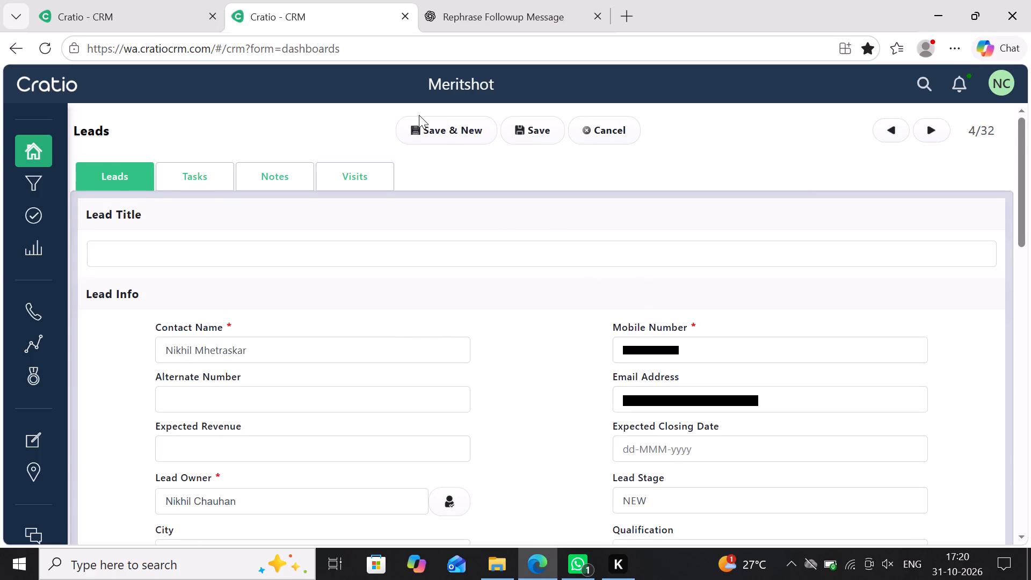
scroll(545, 352, down, 3)
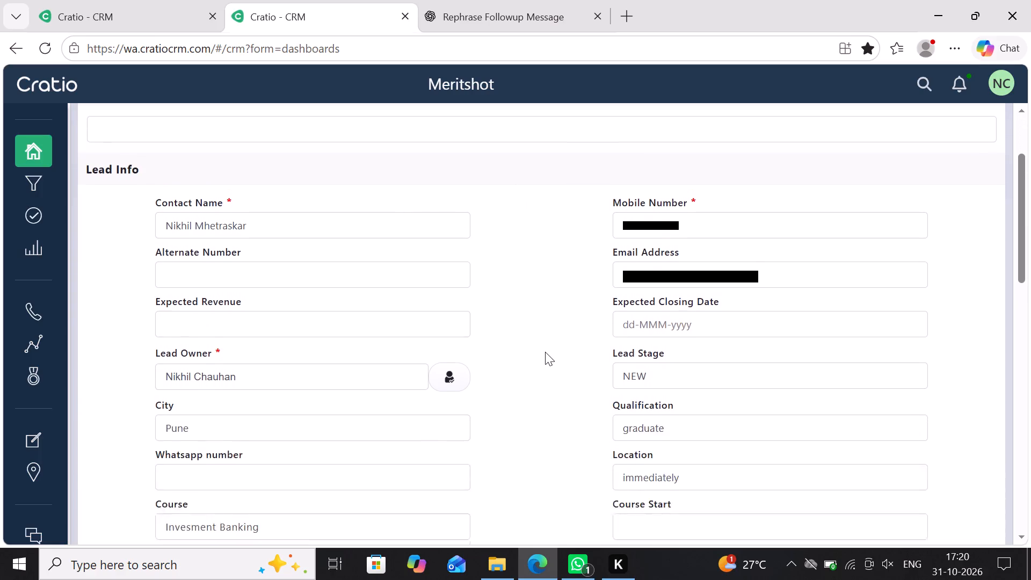
scroll(545, 352, down, 6)
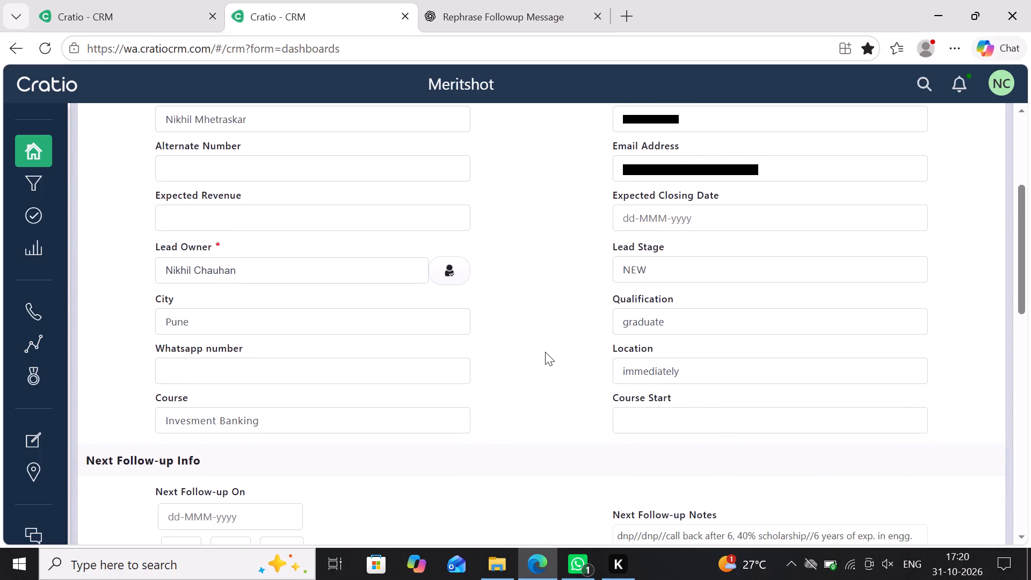